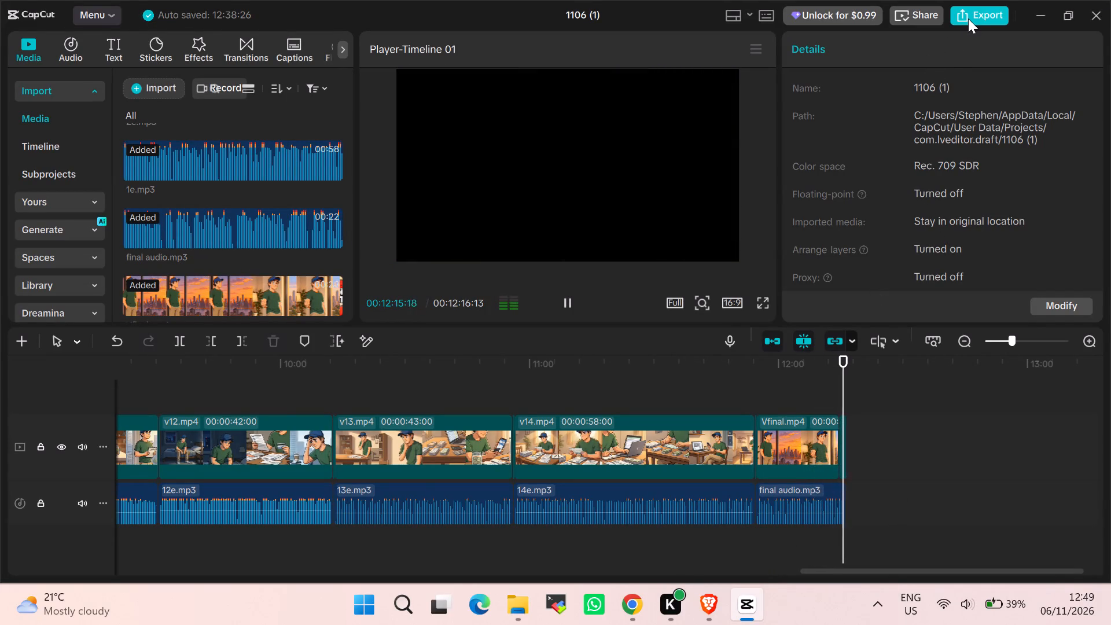
# Open the export settings for the project and set the destination to the Daniel's Reference sheet folder in Downloads.
pyautogui.click(968, 19)
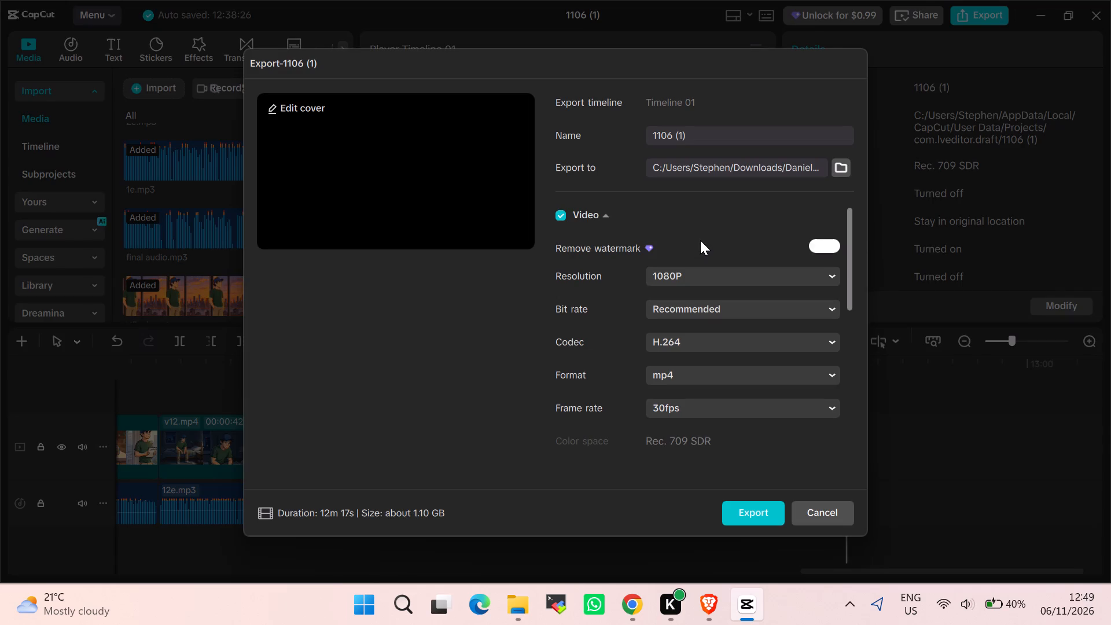
pyautogui.scroll(-2, 748, 332)
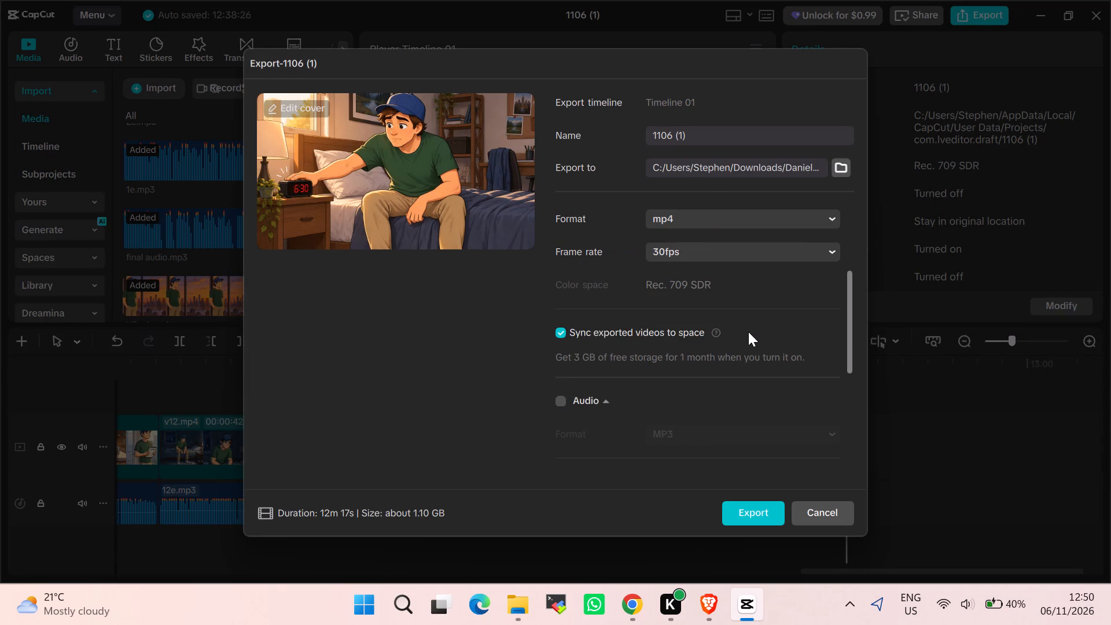
pyautogui.scroll(-2, 748, 332)
pyautogui.scroll(6, 748, 332)
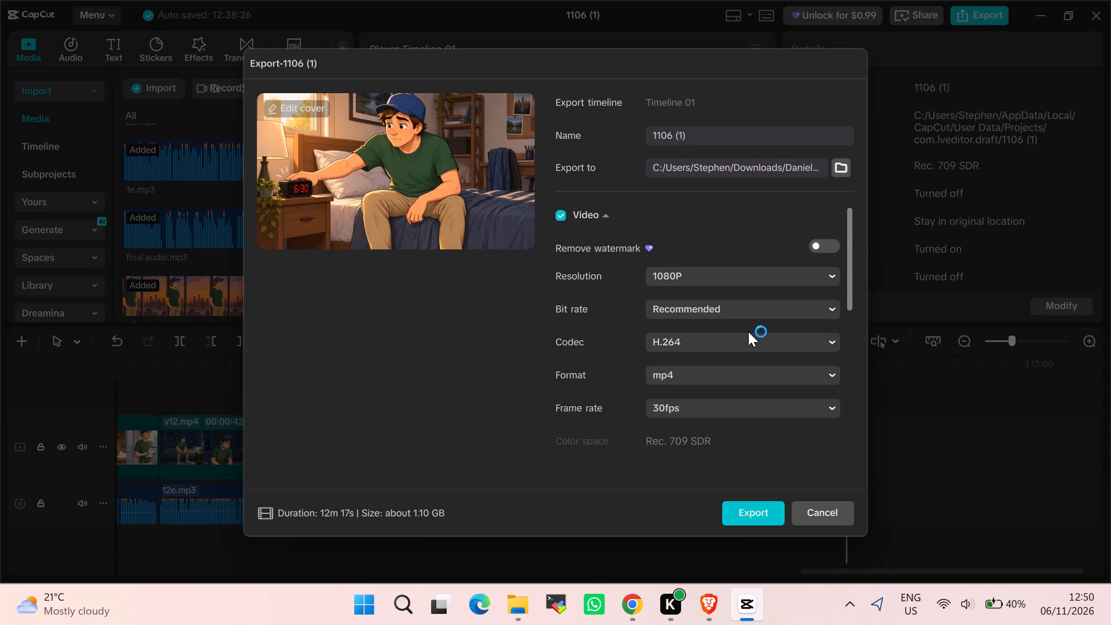
pyautogui.click(848, 172)
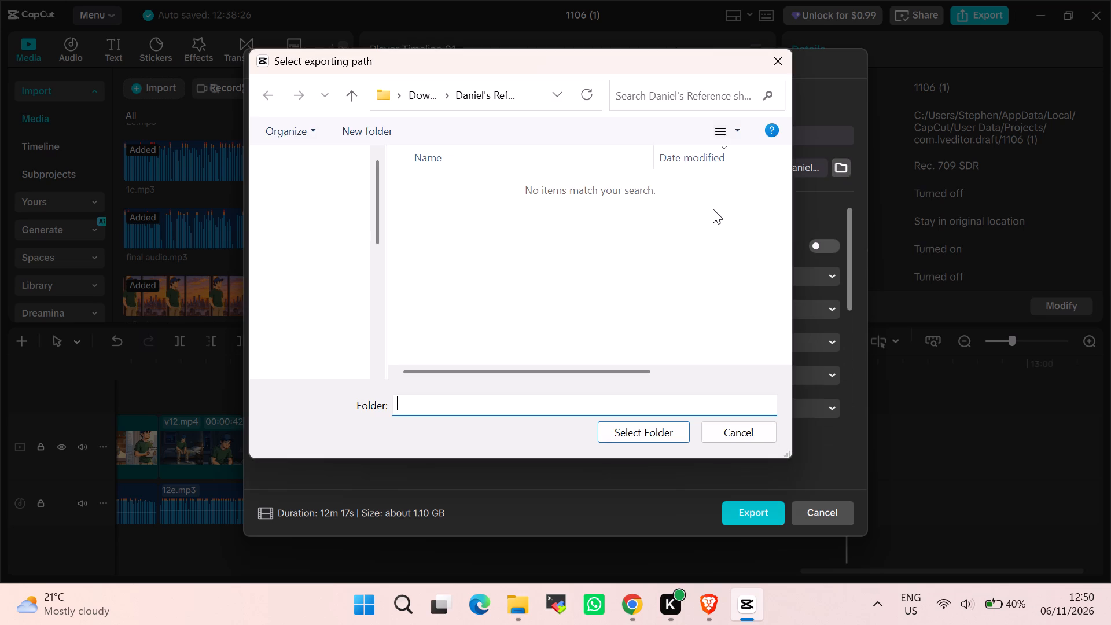
pyautogui.click(325, 246)
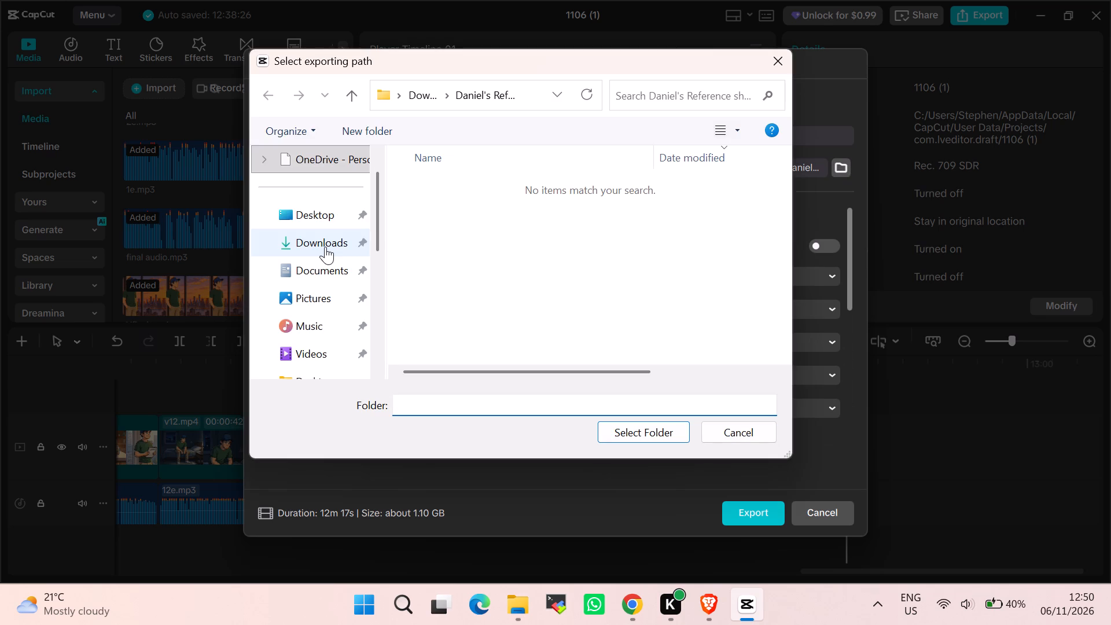
pyautogui.click(451, 211)
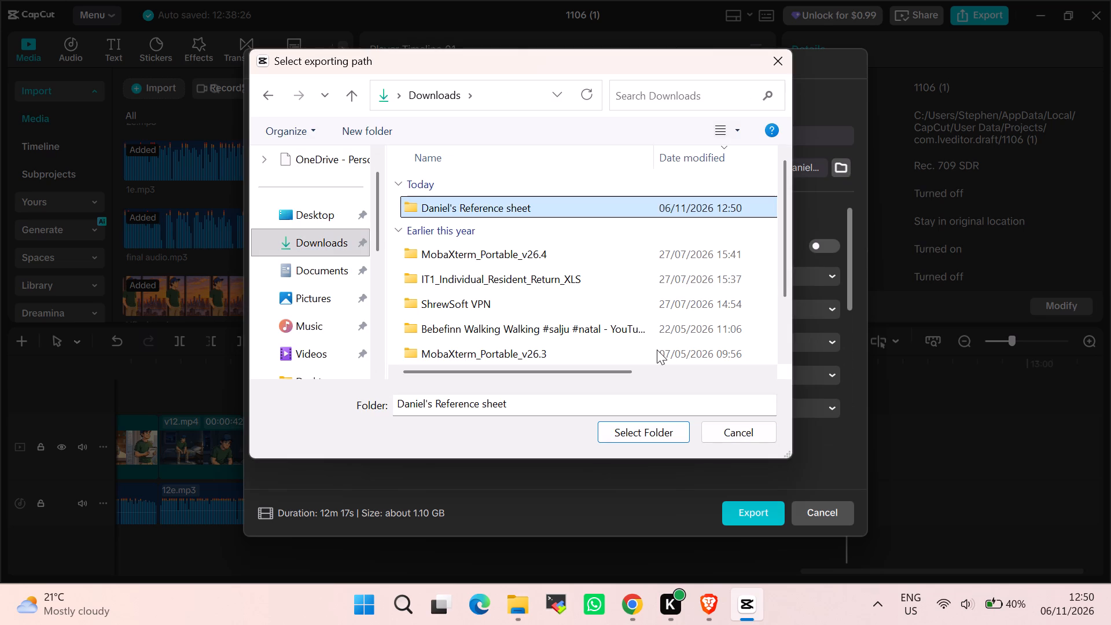
pyautogui.click(666, 433)
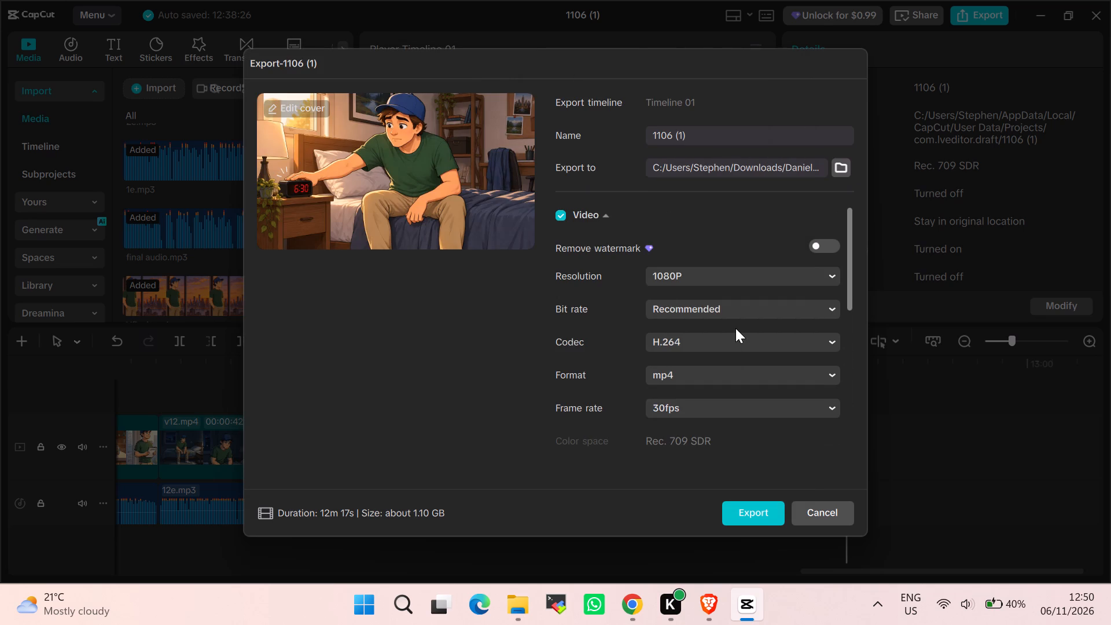
# Check the remaining export options and start exporting the 1106 (1) video with the current settings.
pyautogui.scroll(-1, 737, 251)
pyautogui.scroll(1, 737, 250)
pyautogui.scroll(-1, 736, 252)
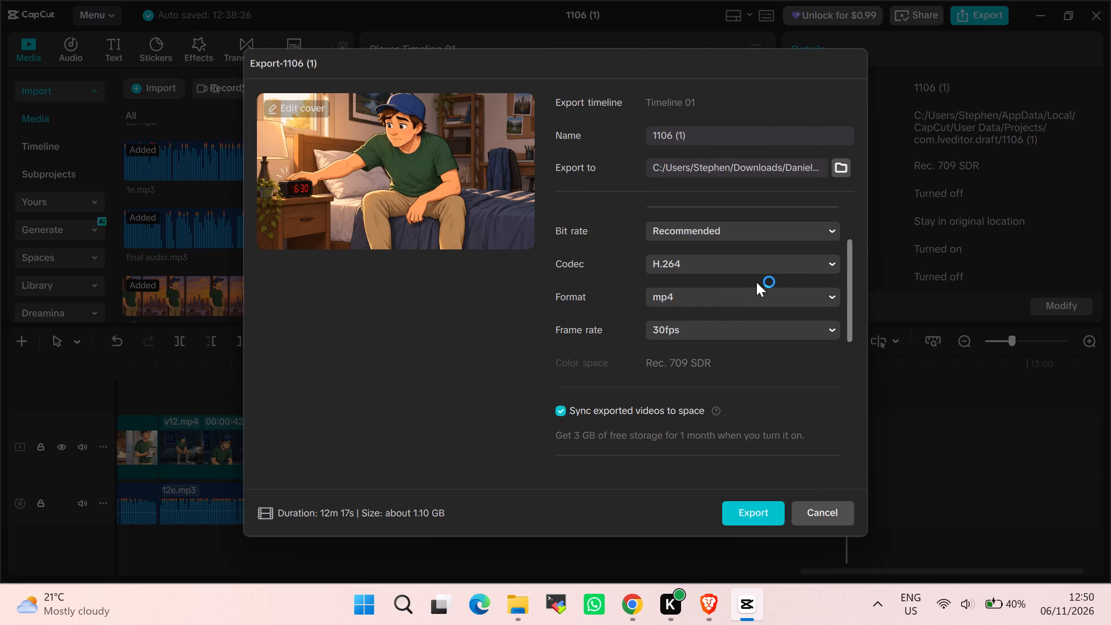
pyautogui.scroll(-2, 759, 287)
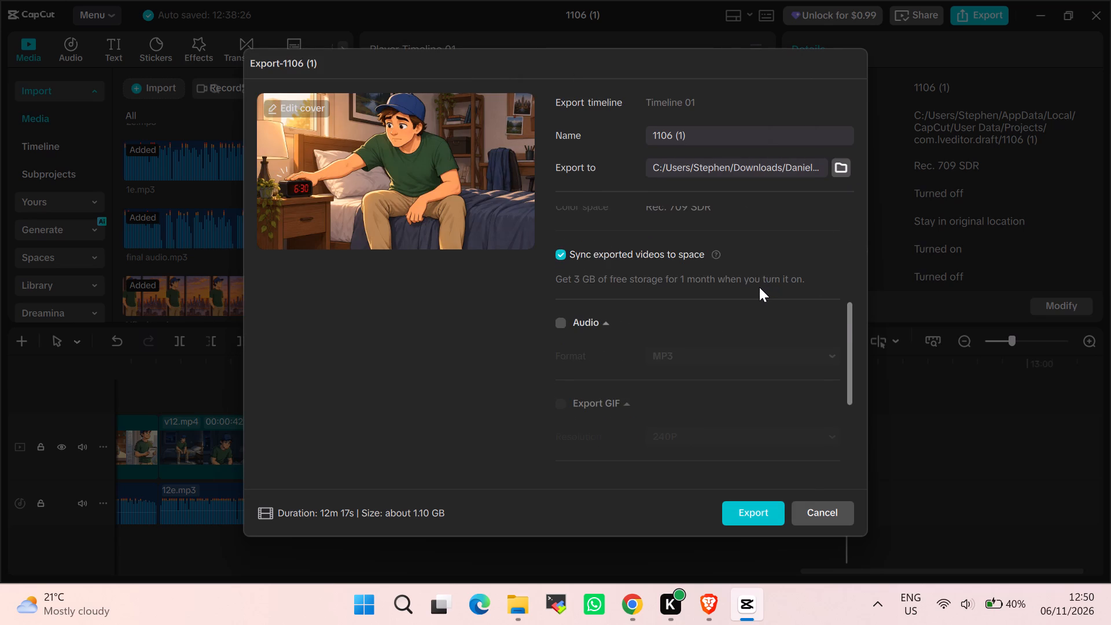
pyautogui.scroll(-2, 759, 287)
pyautogui.scroll(-3, 700, 404)
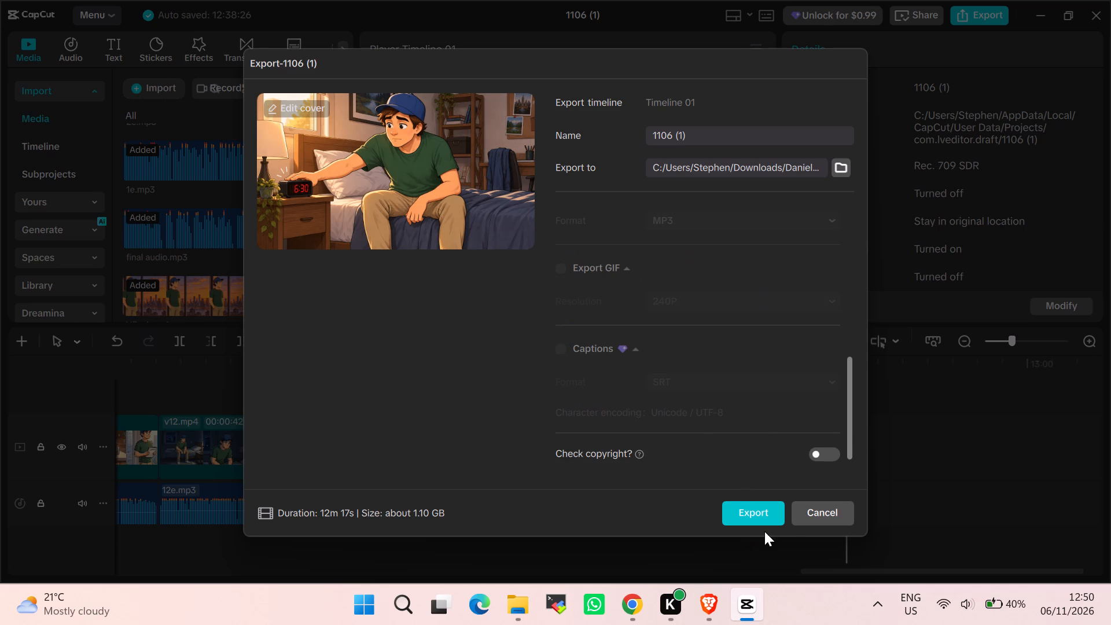
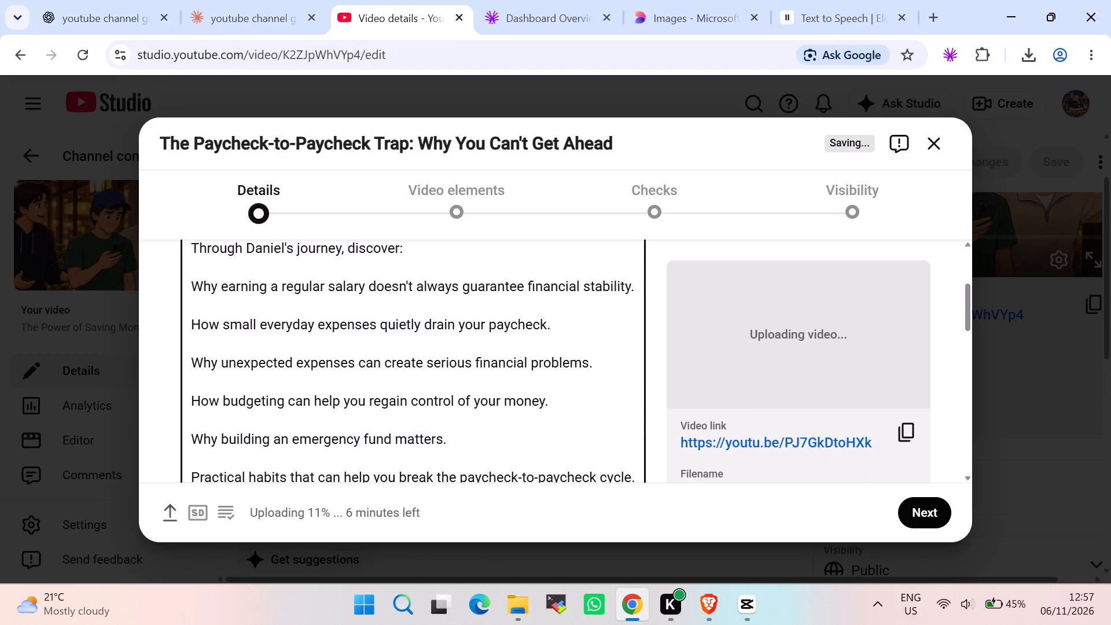
pyautogui.click(199, 299)
pyautogui.press('BackSpace')
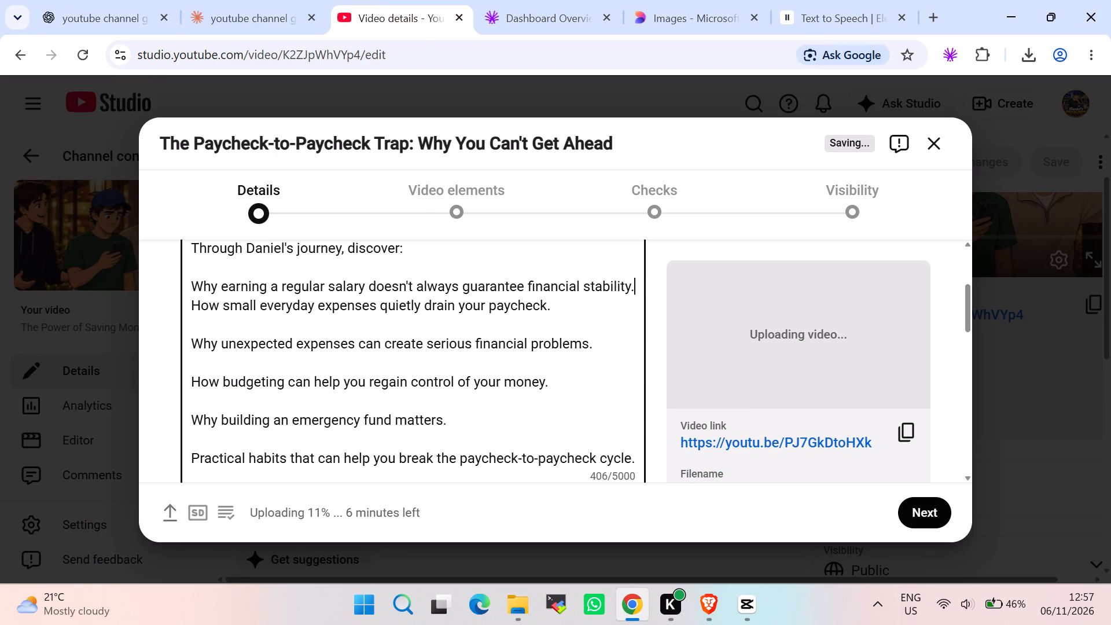
pyautogui.click(214, 334)
pyautogui.press('BackSpace')
pyautogui.click(212, 336)
pyautogui.press('BackSpace')
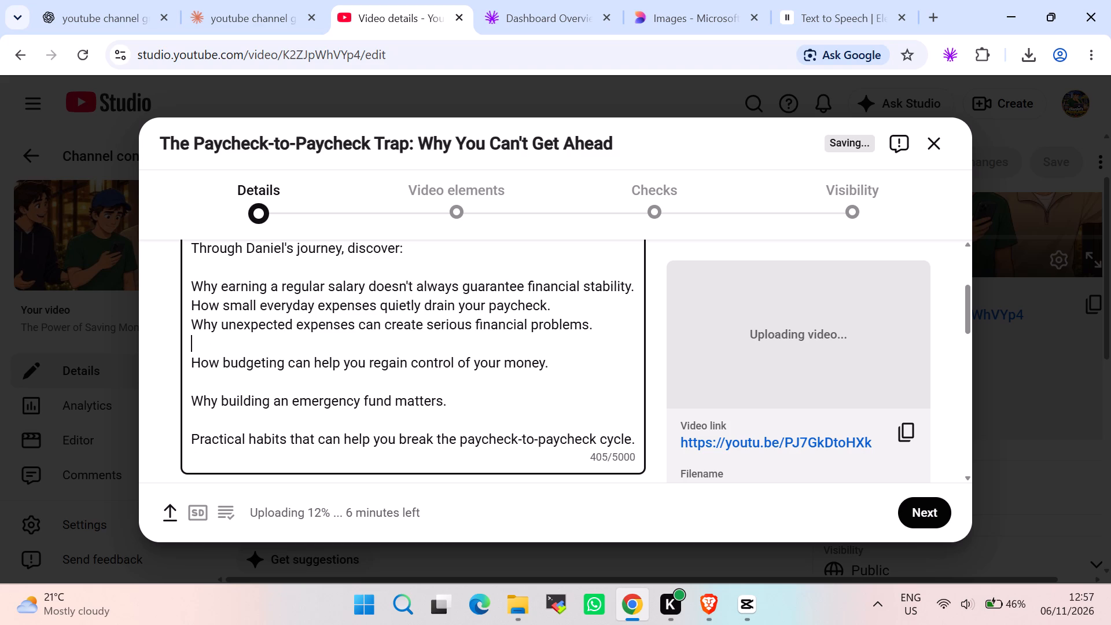
pyautogui.click(210, 350)
pyautogui.press('BackSpace')
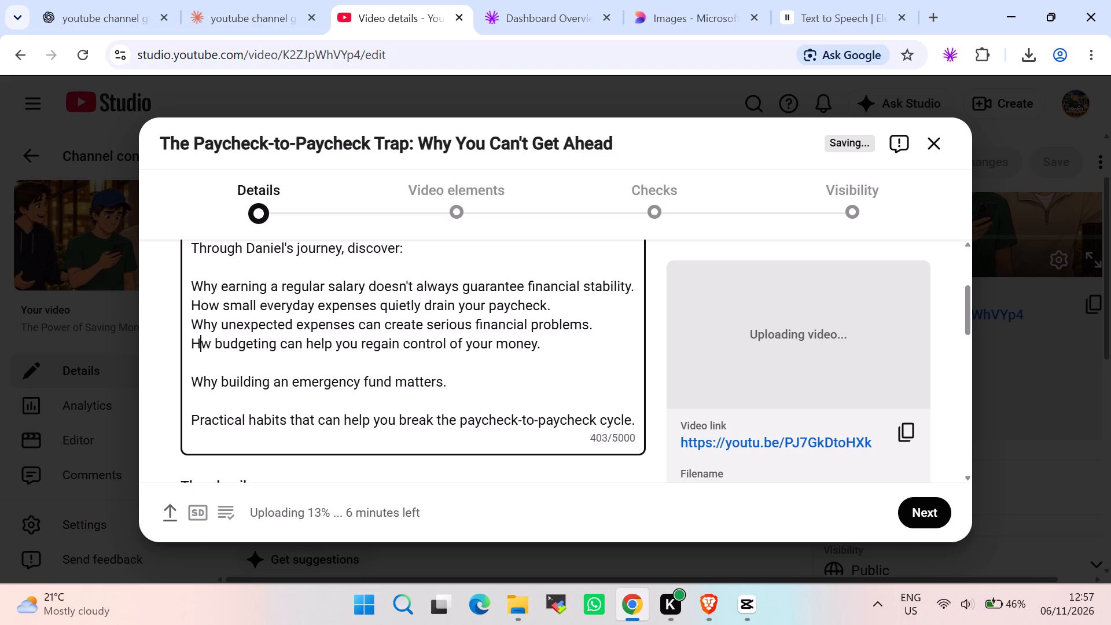
pyautogui.press('o')
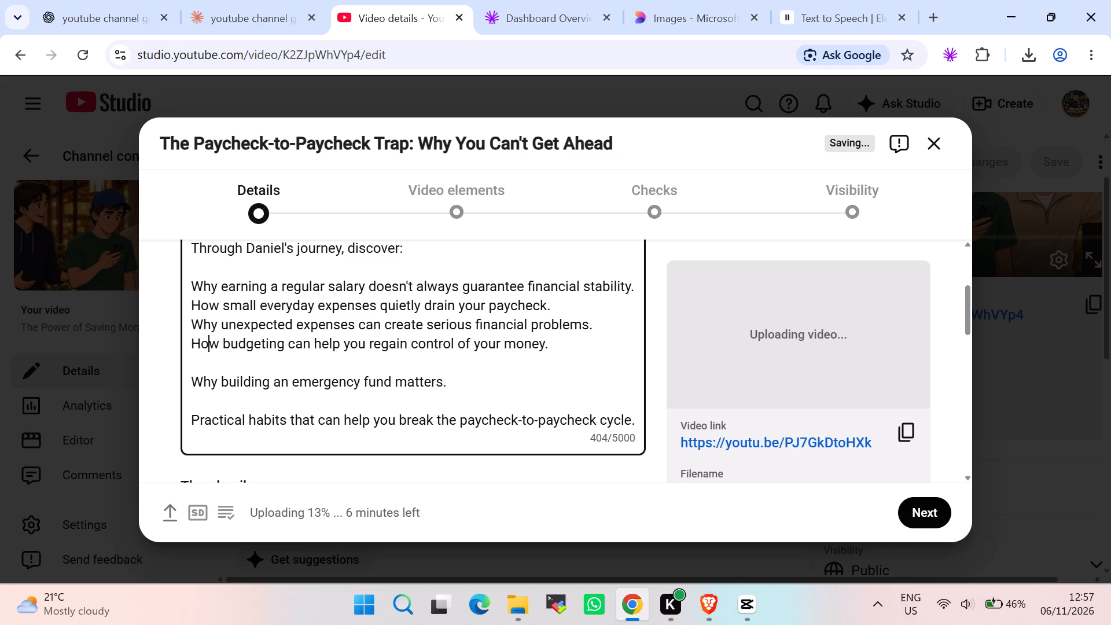
pyautogui.click(203, 361)
pyautogui.press('Return')
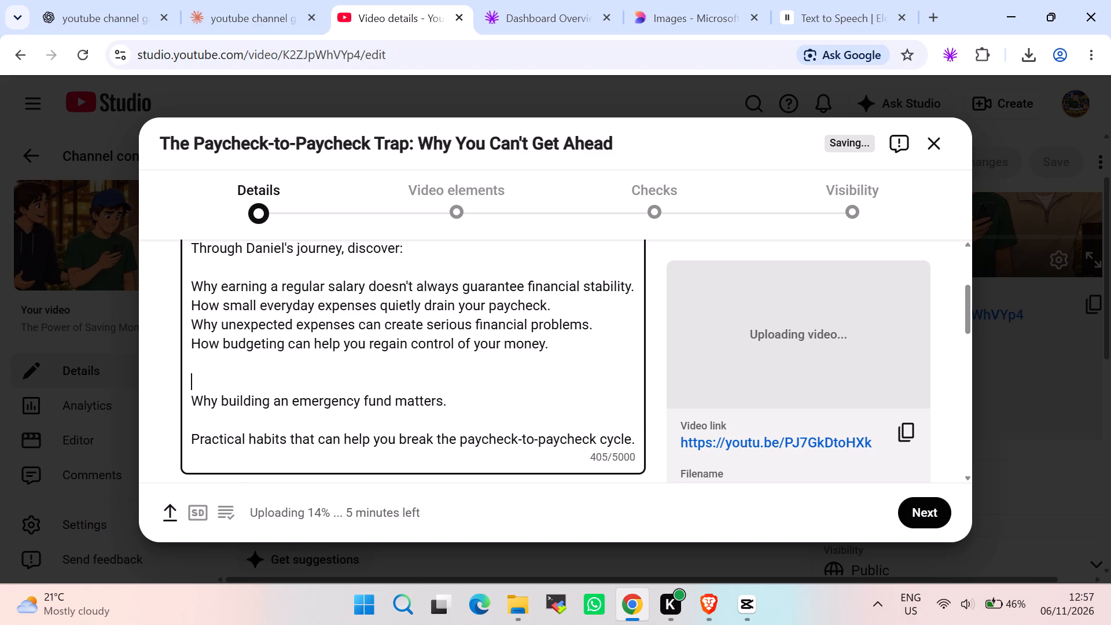
pyautogui.press('BackSpace')
pyautogui.press('BackSpace')
pyautogui.click(198, 372)
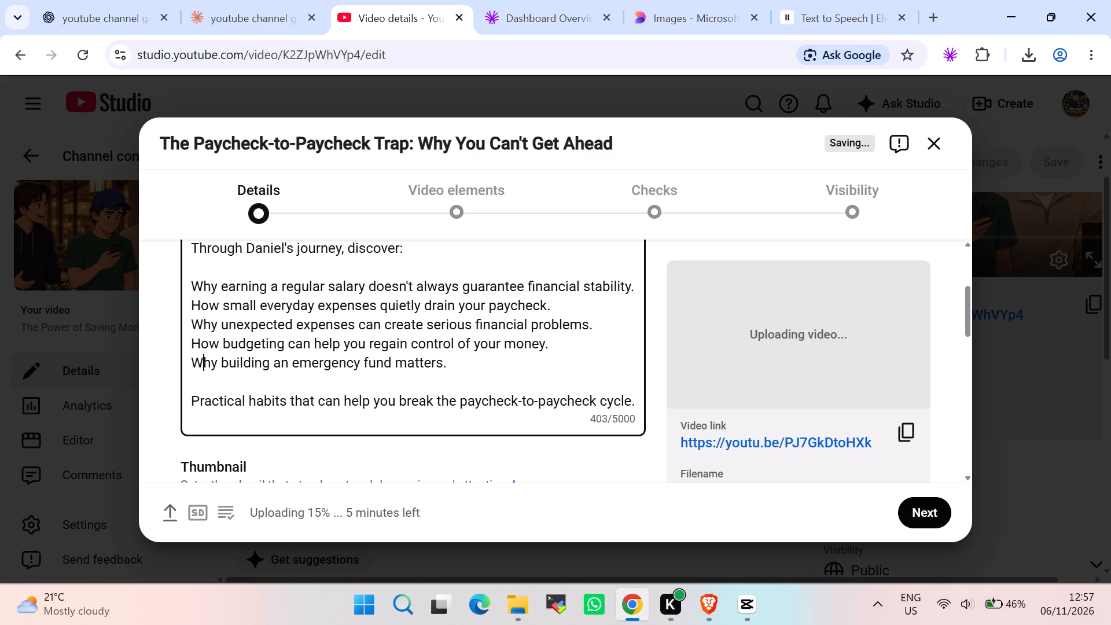
pyautogui.click(198, 382)
pyautogui.click(198, 382)
pyautogui.press('BackSpace')
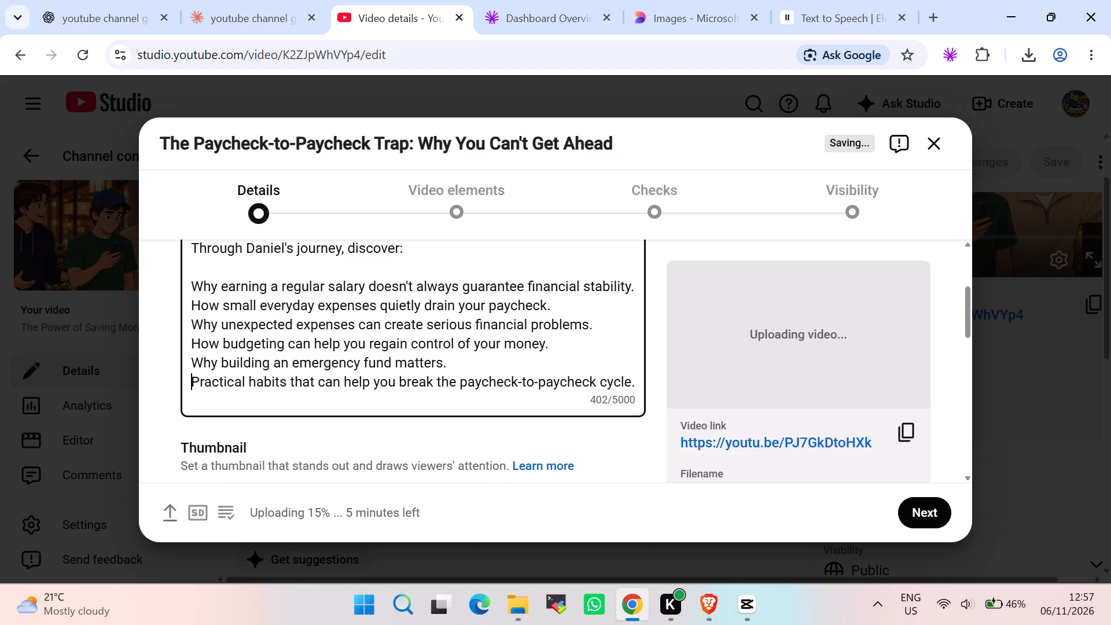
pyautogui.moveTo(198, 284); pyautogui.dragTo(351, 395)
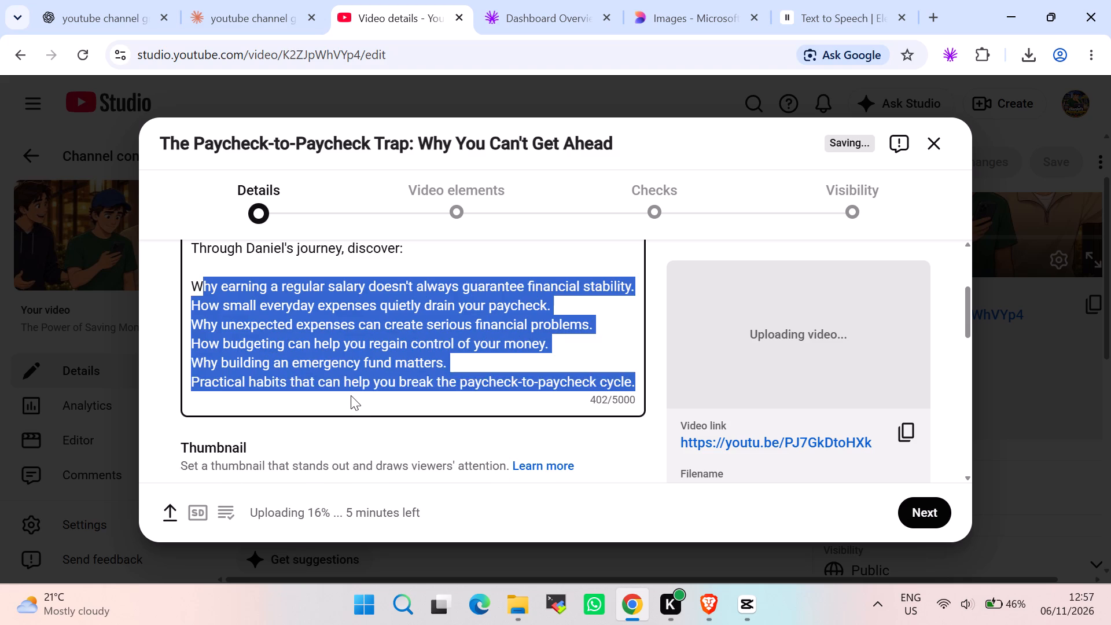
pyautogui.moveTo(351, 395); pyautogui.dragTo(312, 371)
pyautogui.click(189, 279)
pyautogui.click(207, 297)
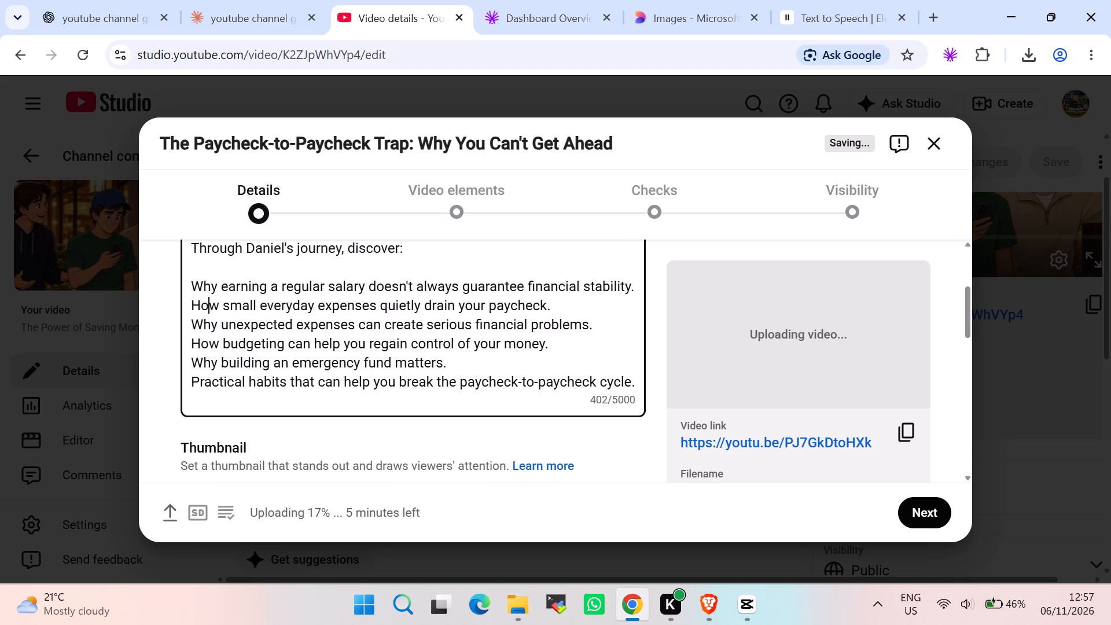
# Add a hyphen in front of each of the six points in the description, from "Why earning a regular salary" to "Practical habits".
pyautogui.press('Left')
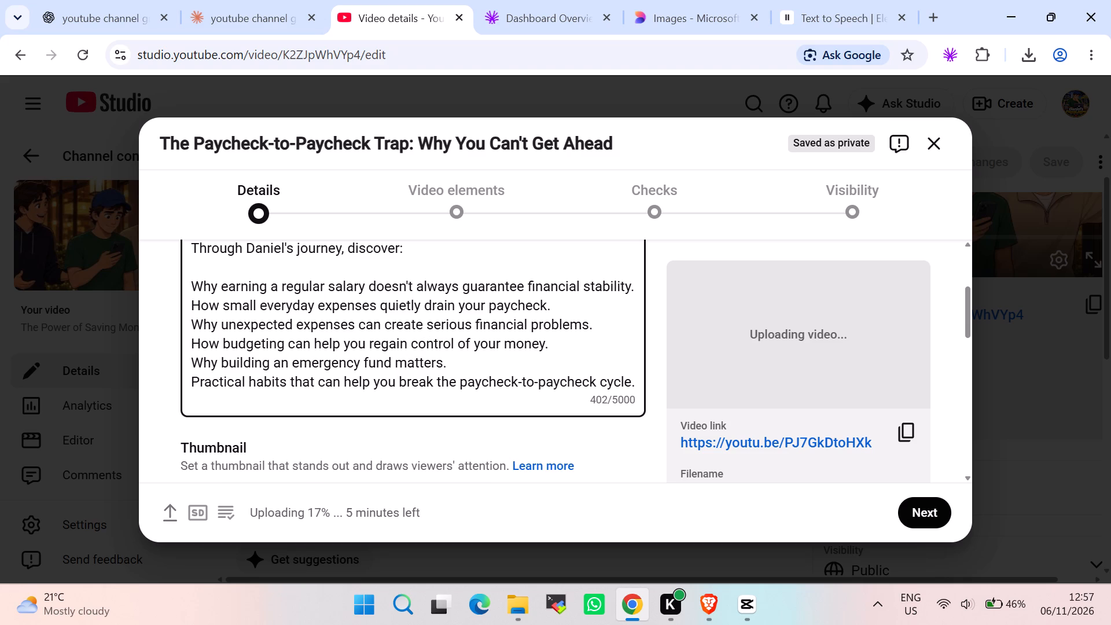
pyautogui.press('Left')
pyautogui.press('-')
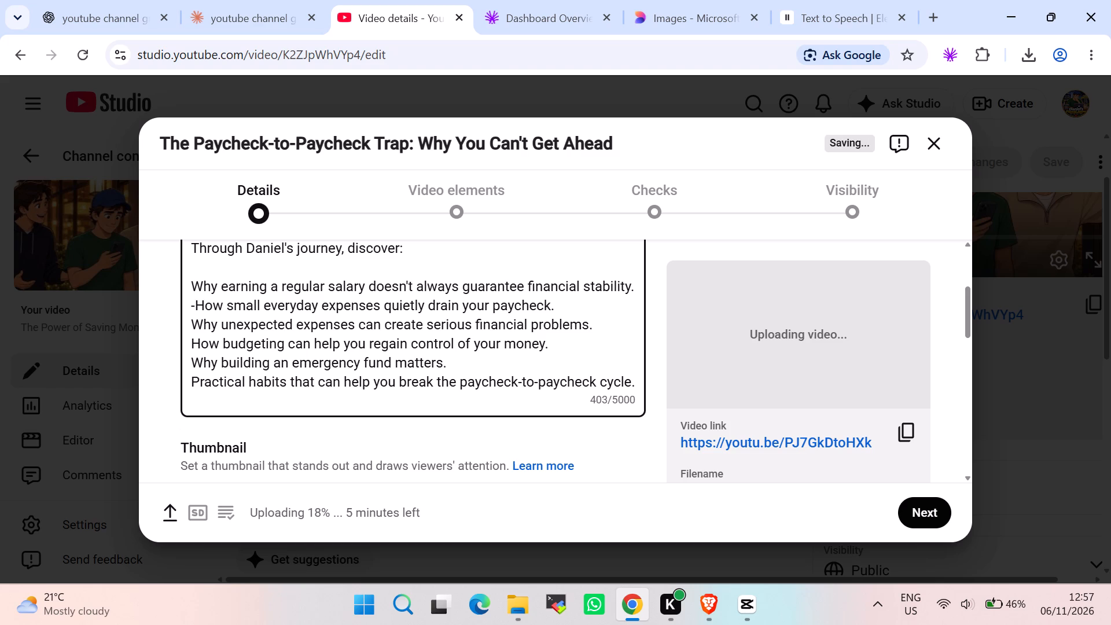
pyautogui.press('Up')
pyautogui.press('-')
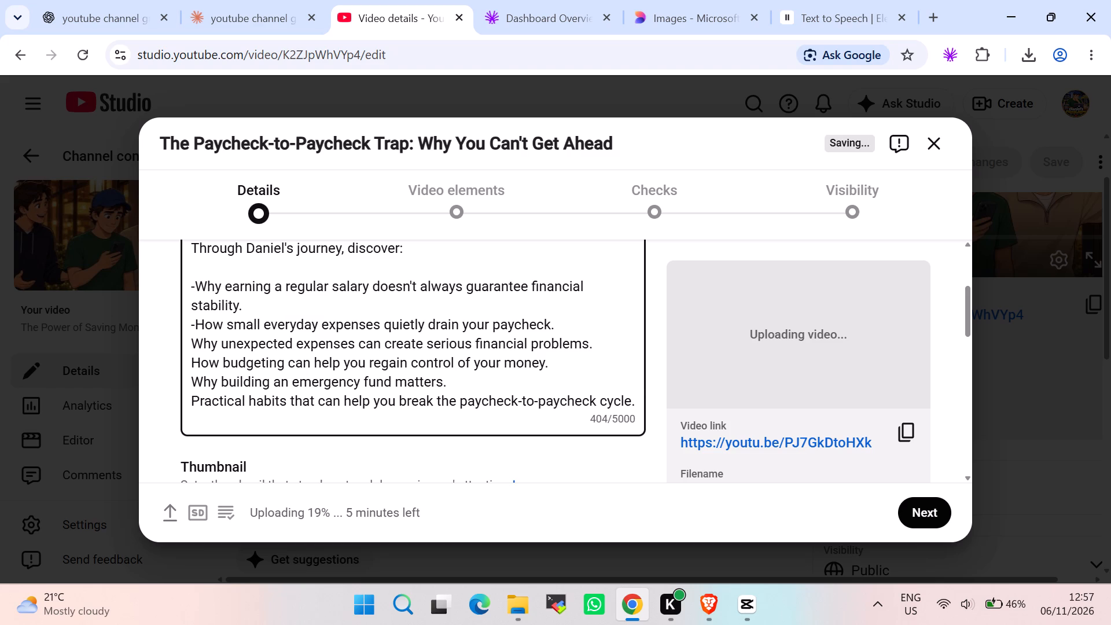
pyautogui.press('Down')
pyautogui.press('Down')
pyautogui.press('Down')
pyautogui.press('-')
pyautogui.press('Down')
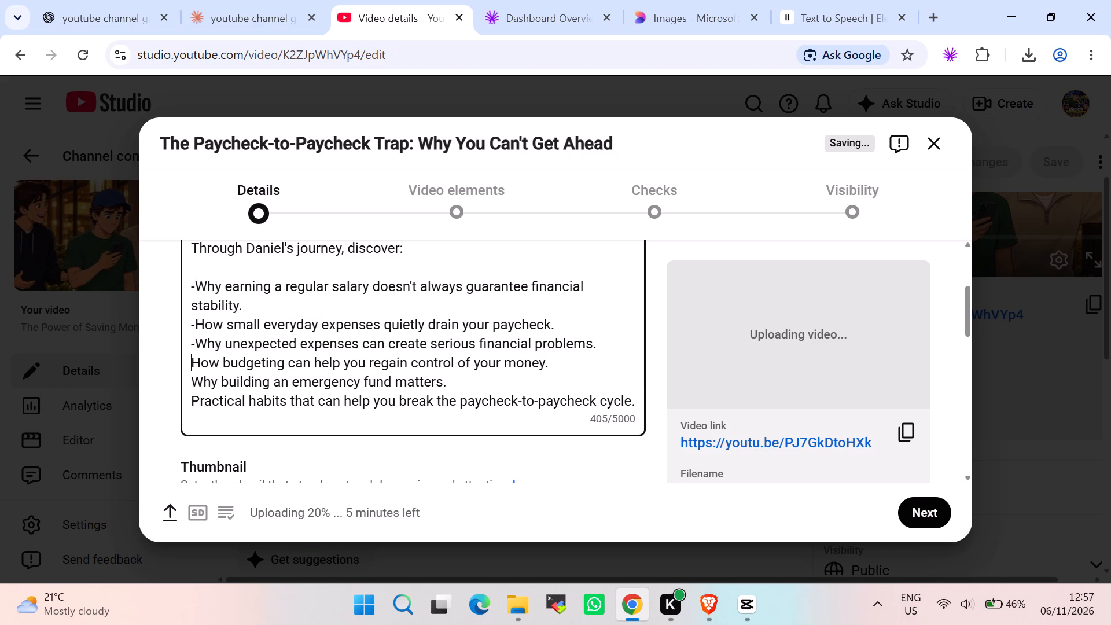
pyautogui.press('-')
pyautogui.press('Down')
pyautogui.press('-')
pyautogui.press('Down')
pyautogui.press('-')
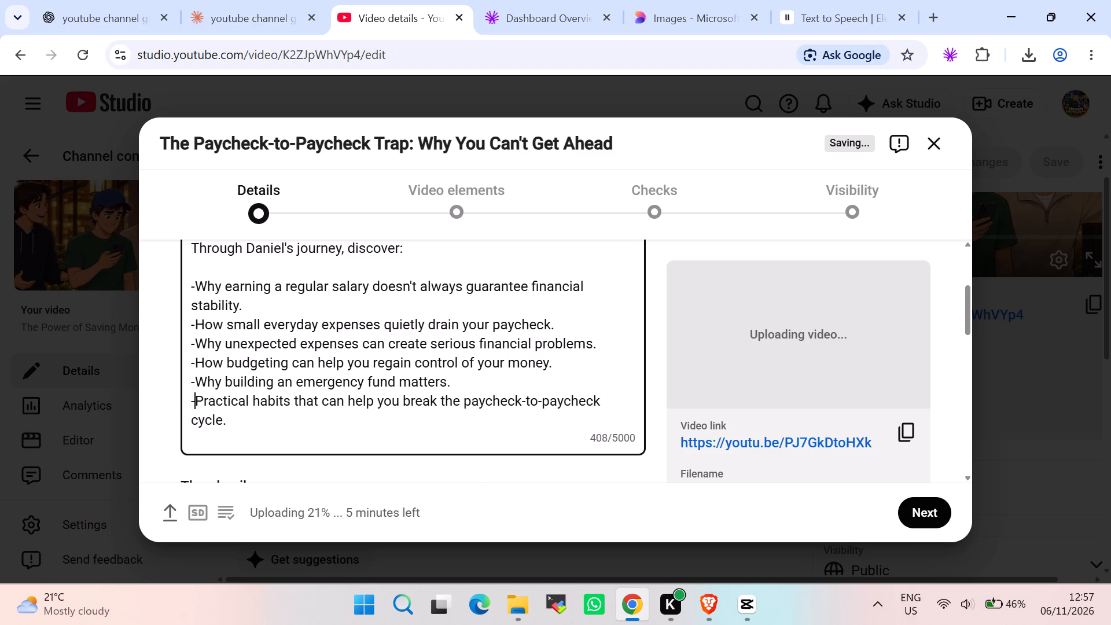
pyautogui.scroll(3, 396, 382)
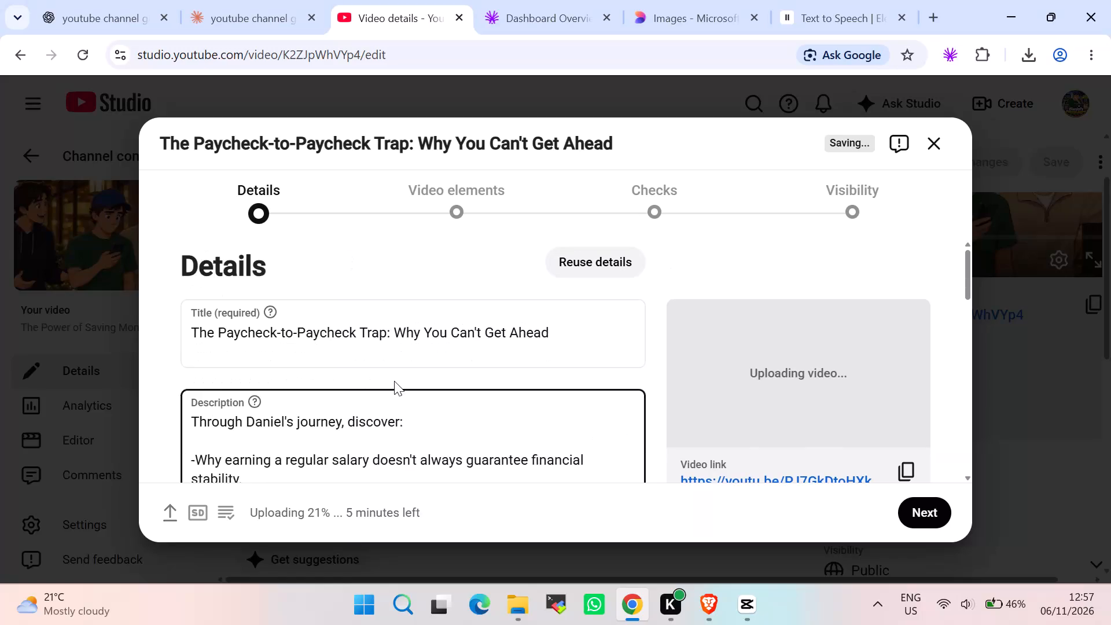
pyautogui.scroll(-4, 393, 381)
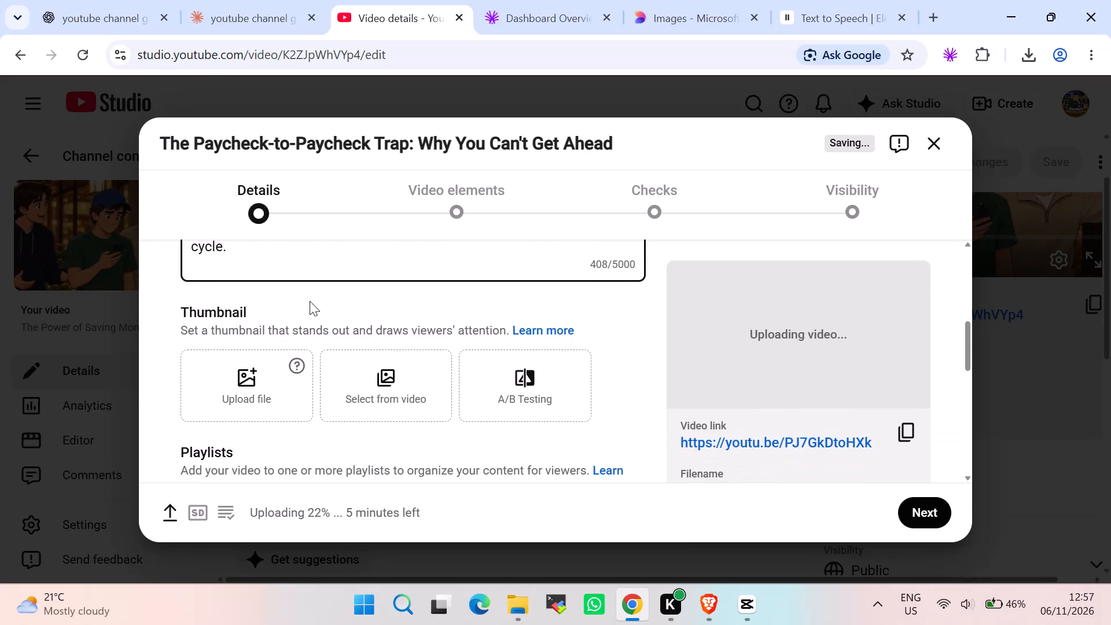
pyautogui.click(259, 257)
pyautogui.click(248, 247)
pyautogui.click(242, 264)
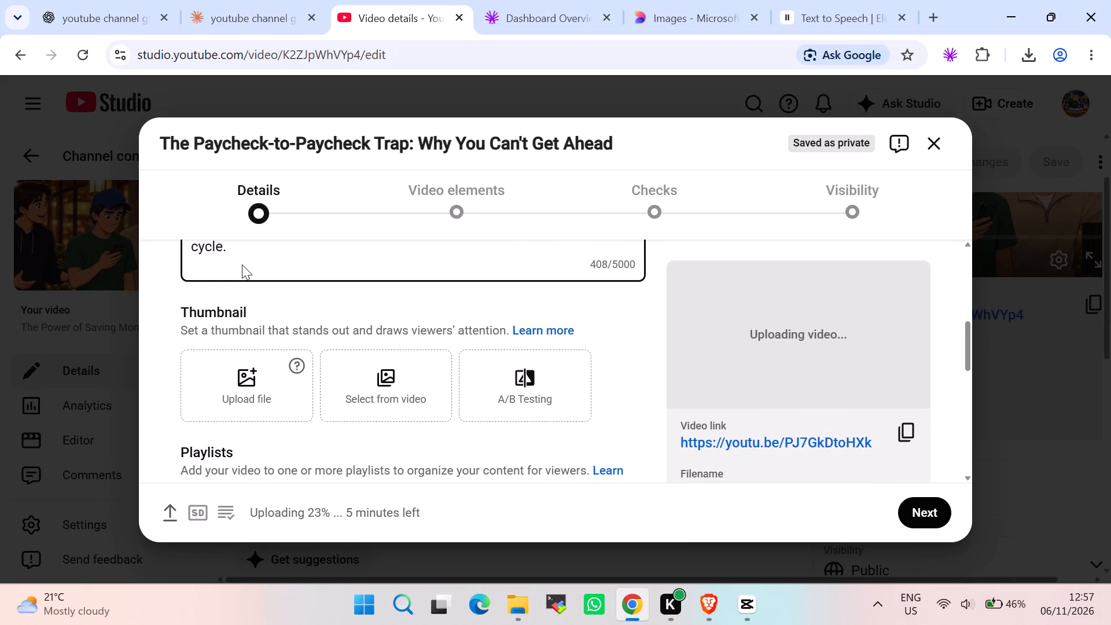
# Read the YouTube Help article on adding custom thumbnails down to the custom video thumbnail instructions, and return to the video details.
pyautogui.click(545, 331)
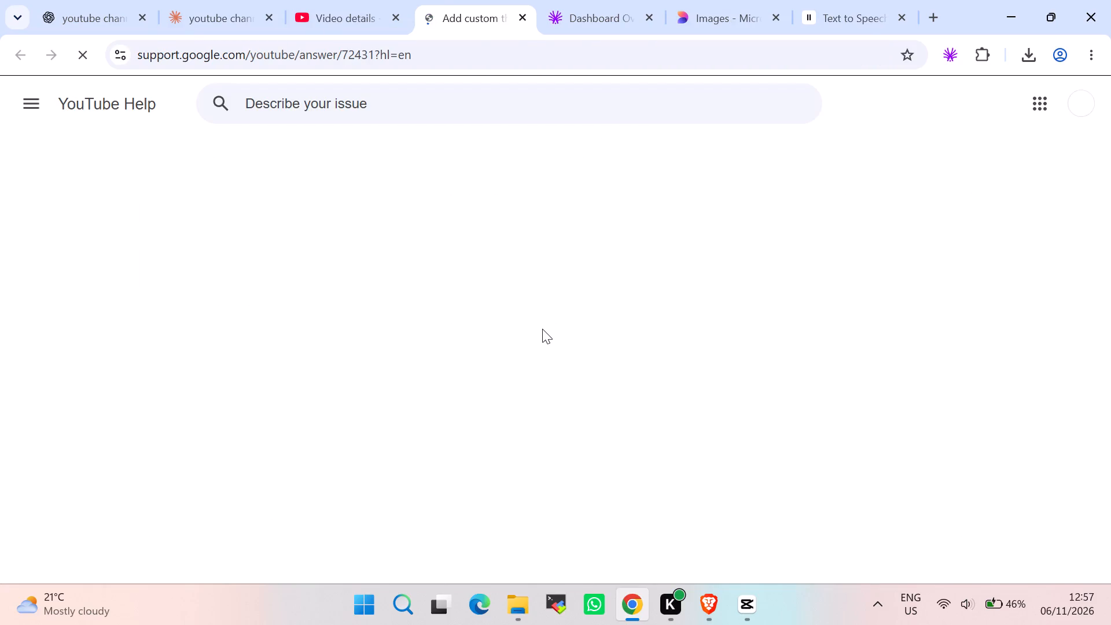
pyautogui.scroll(-1, 199, 387)
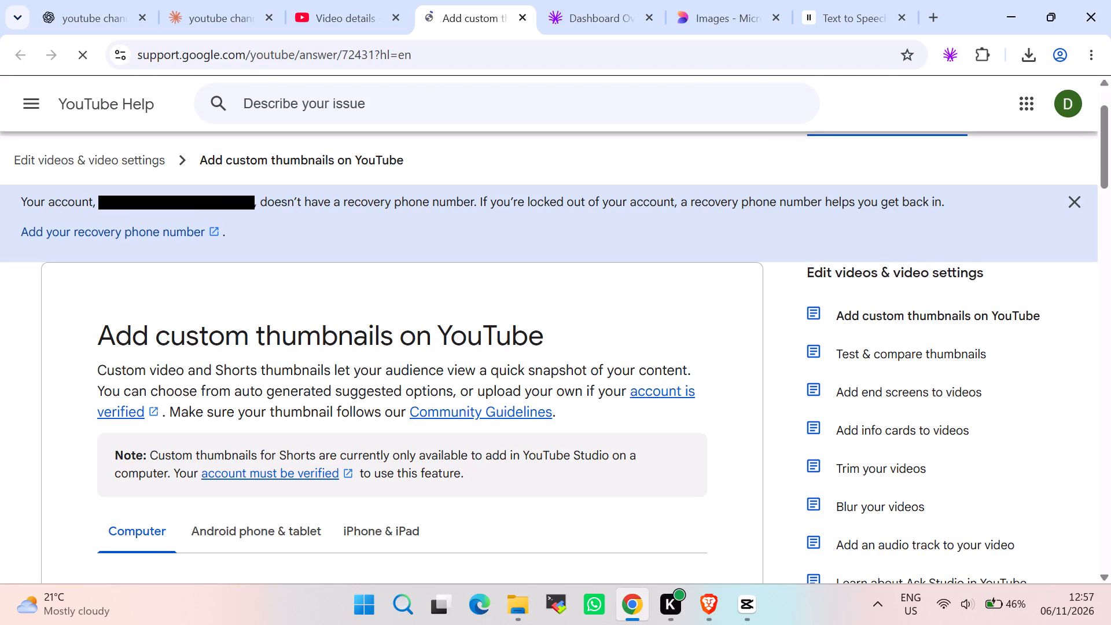
pyautogui.scroll(-1, 555, 391)
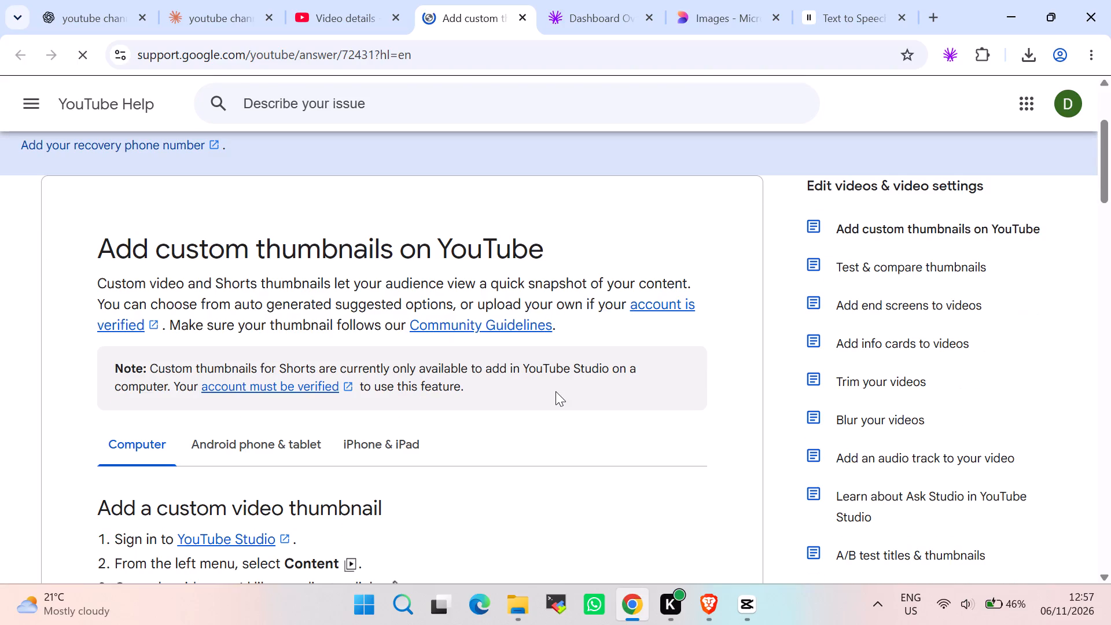
pyautogui.scroll(-3, 555, 391)
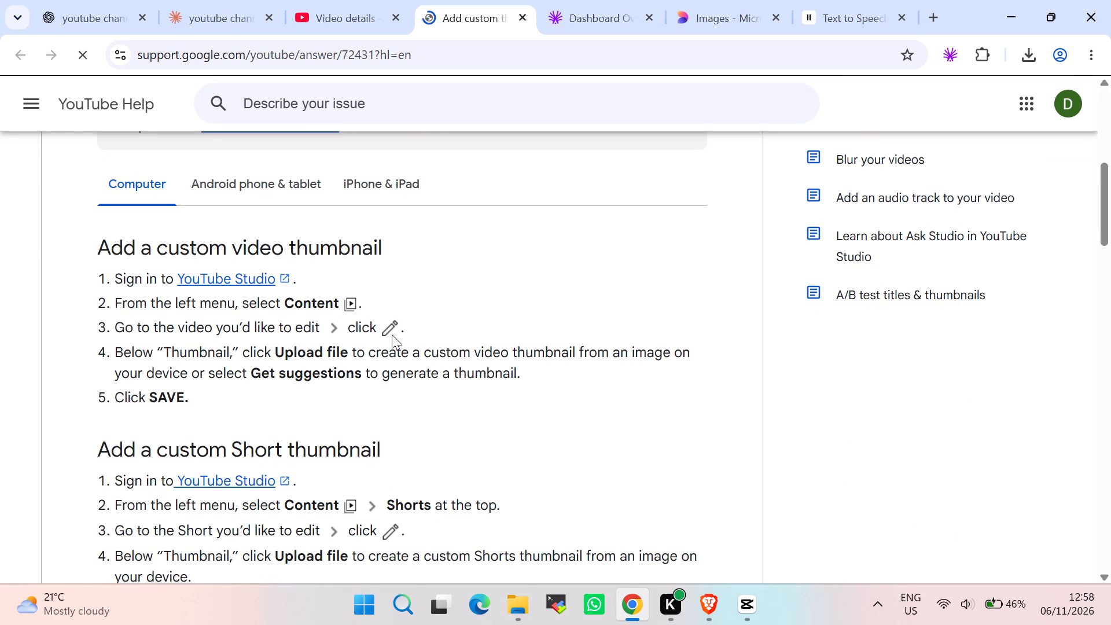
pyautogui.click(521, 13)
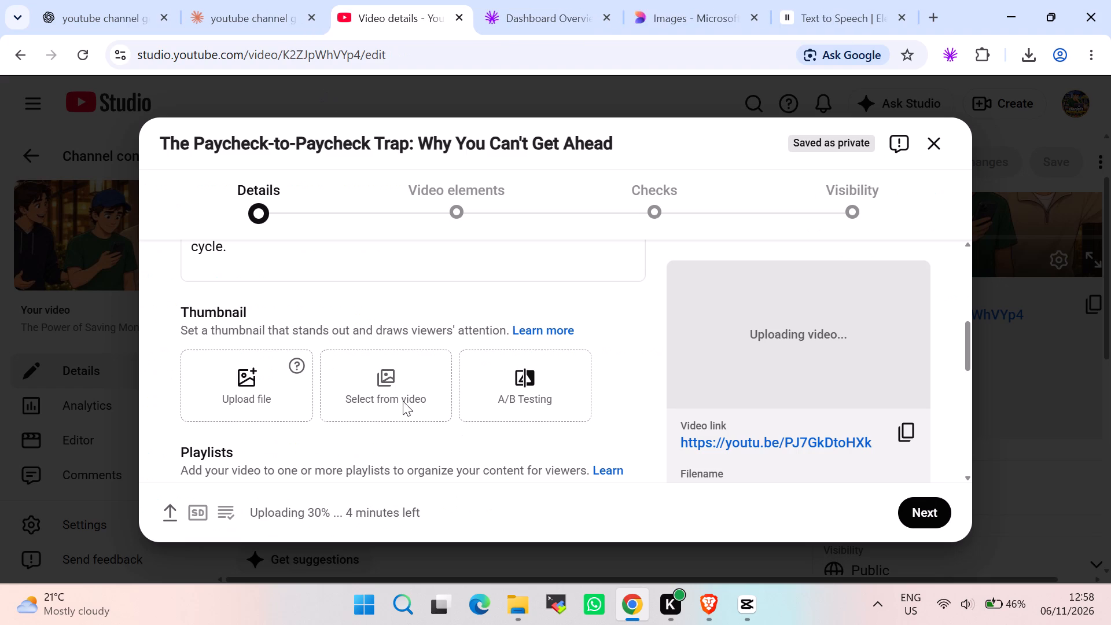
# Open the choice of frames from the uploaded video for its thumbnail.
pyautogui.click(403, 400)
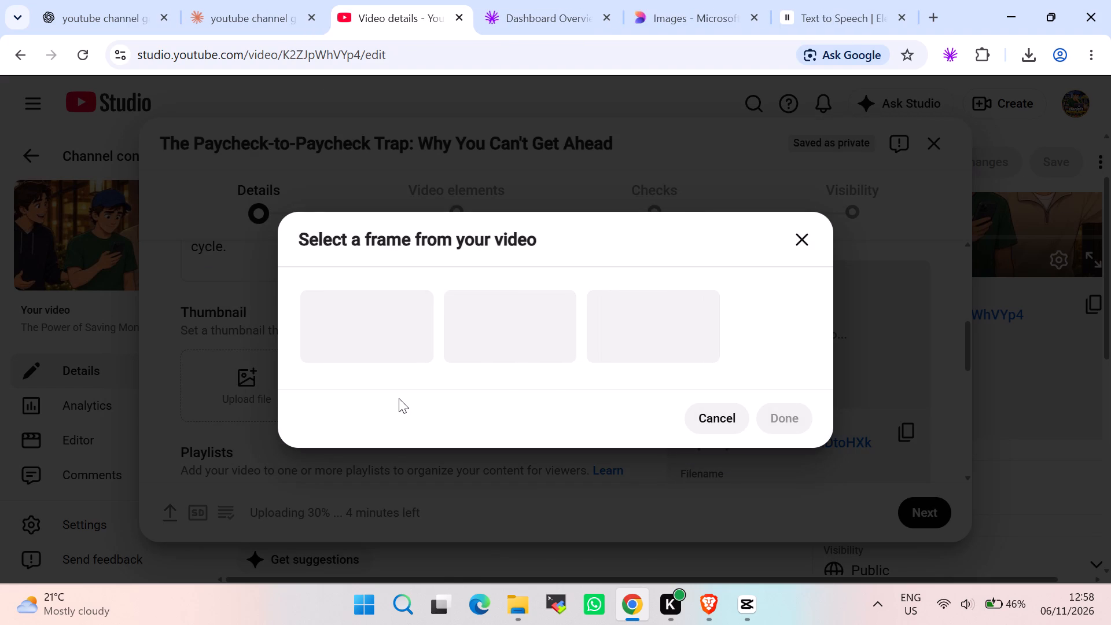
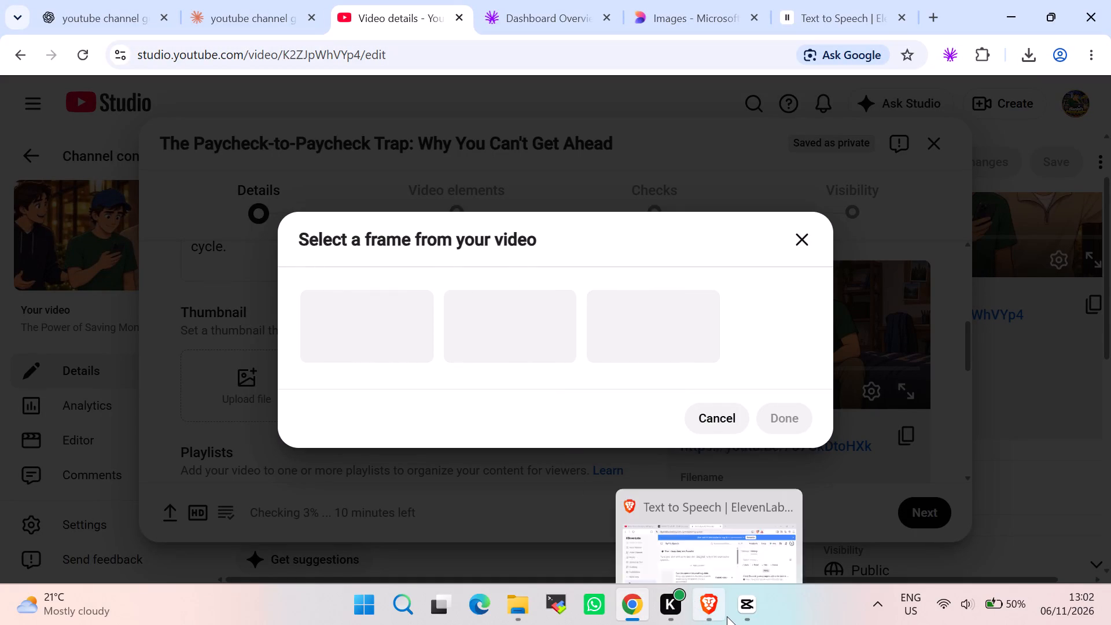
# Switch to CapCut, look through the Export-1106 (1) sharing options down to the YouTube visibility setting, and return to YouTube Studio in Chrome.
pyautogui.click(759, 514)
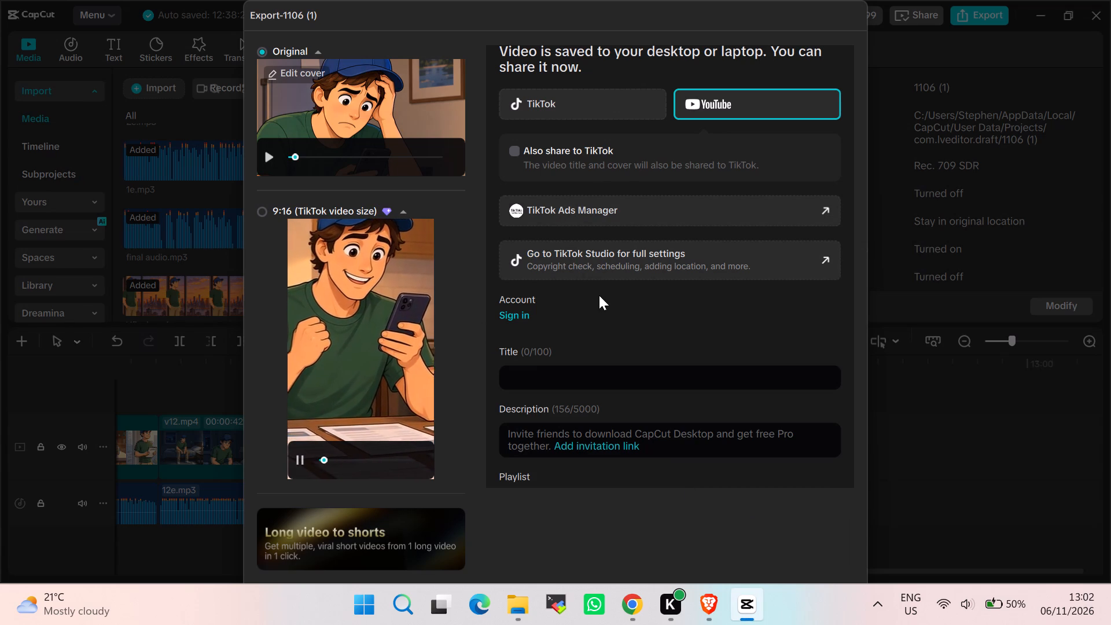
pyautogui.scroll(3, 414, 262)
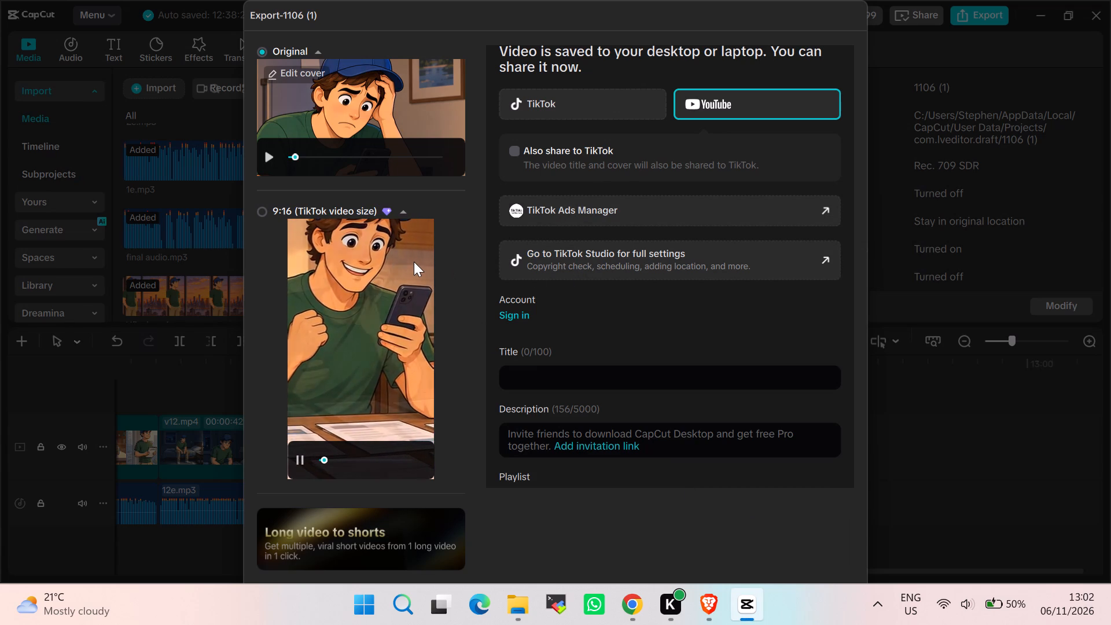
pyautogui.scroll(-3, 415, 263)
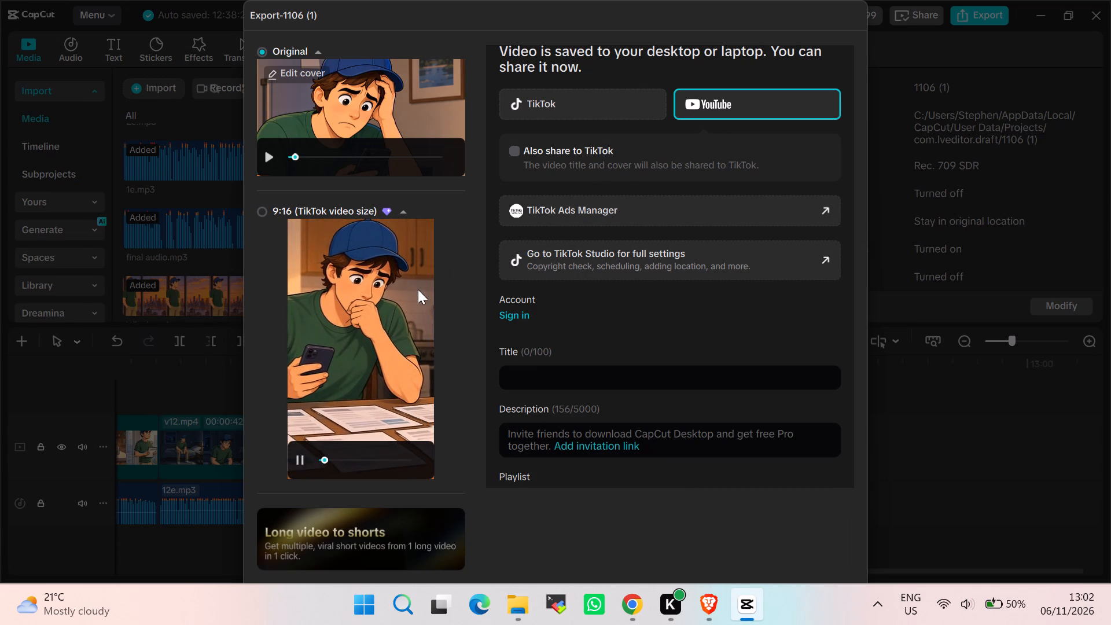
pyautogui.scroll(-4, 311, 351)
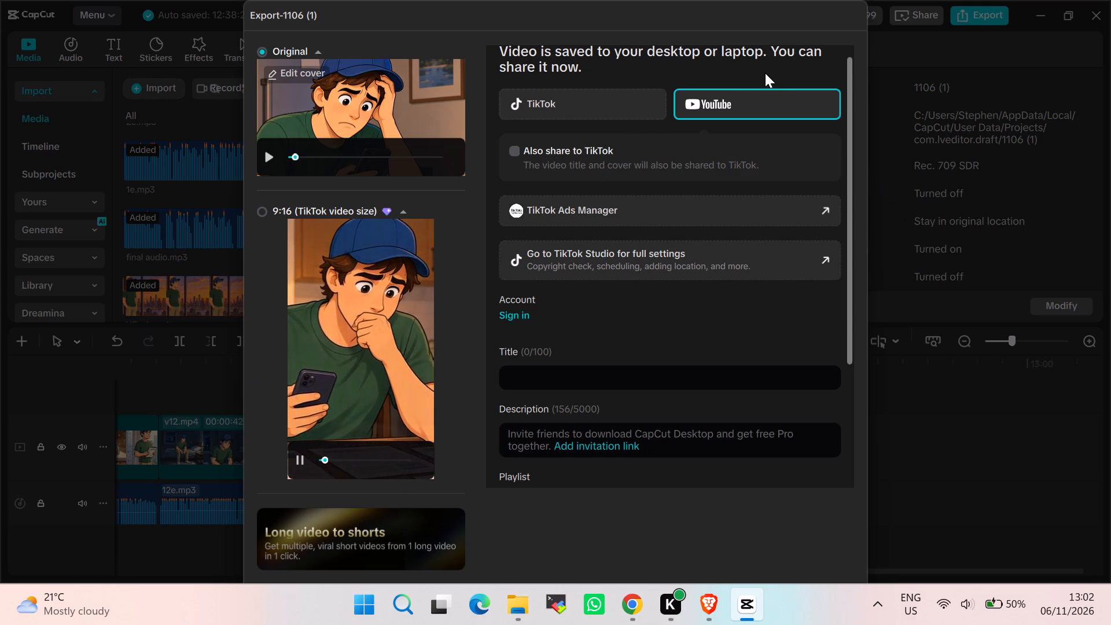
pyautogui.click(822, 14)
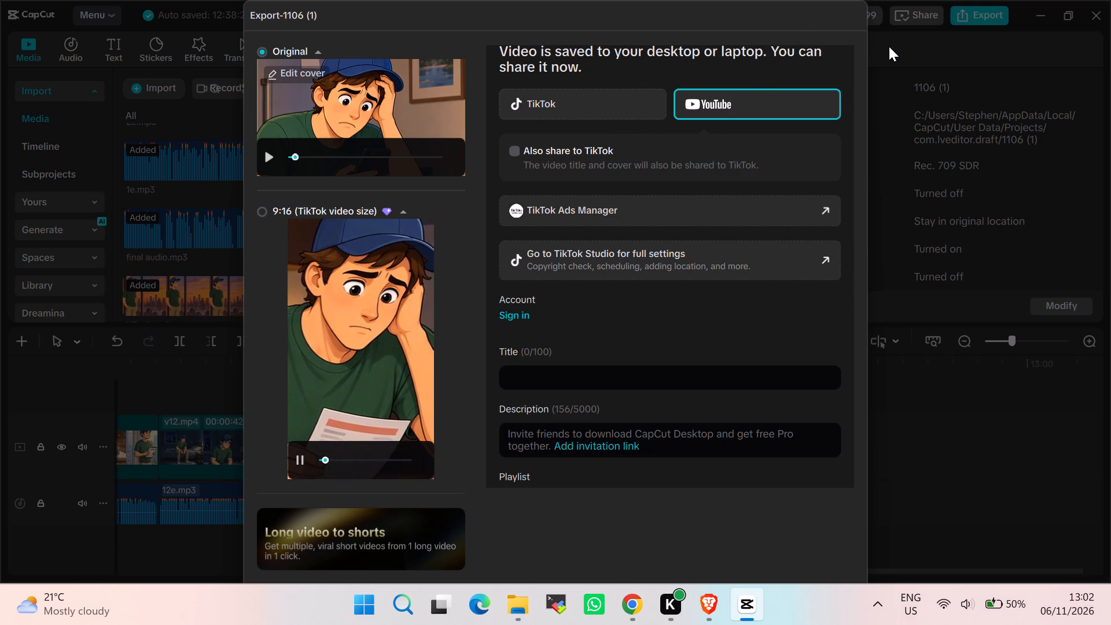
pyautogui.click(889, 47)
pyautogui.click(889, 47)
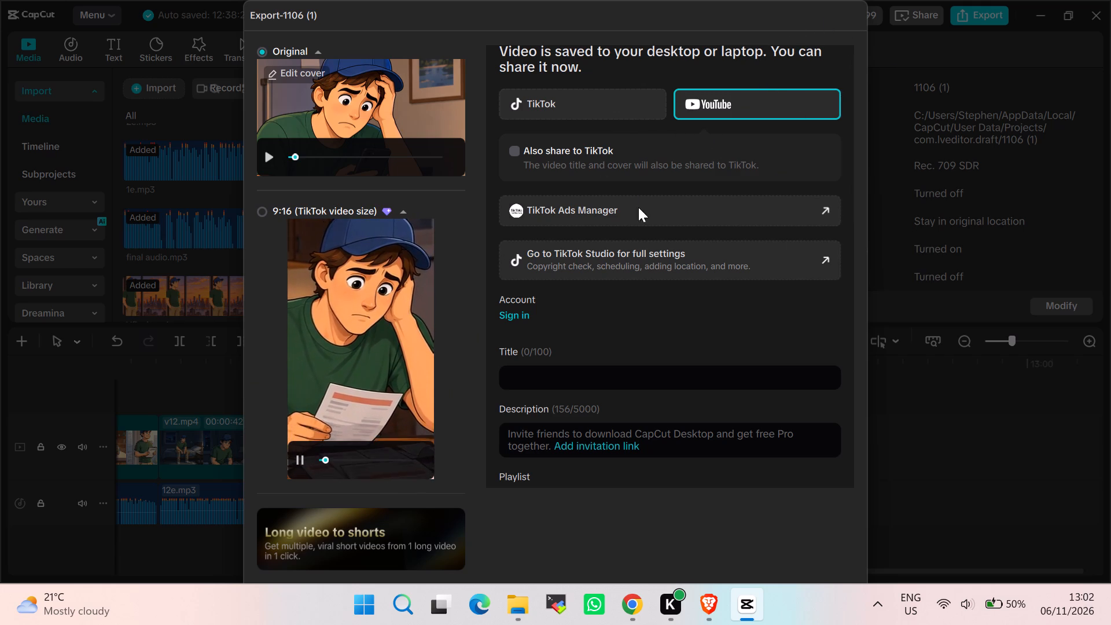
pyautogui.scroll(-6, 501, 484)
pyautogui.scroll(-2, 633, 350)
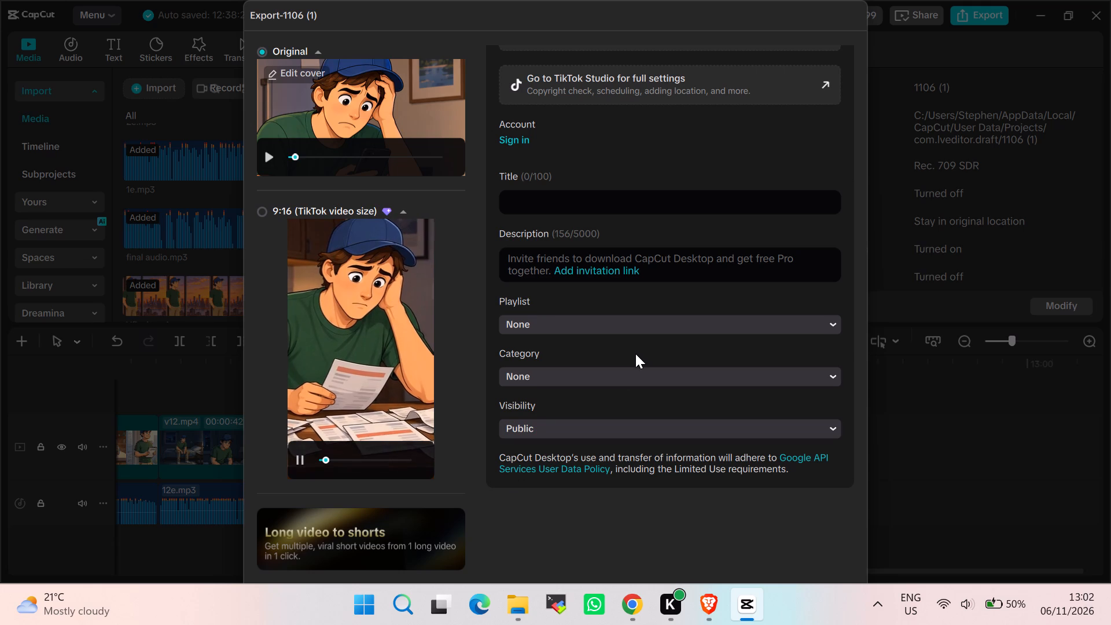
pyautogui.click(102, 560)
pyautogui.tripleClick(105, 564)
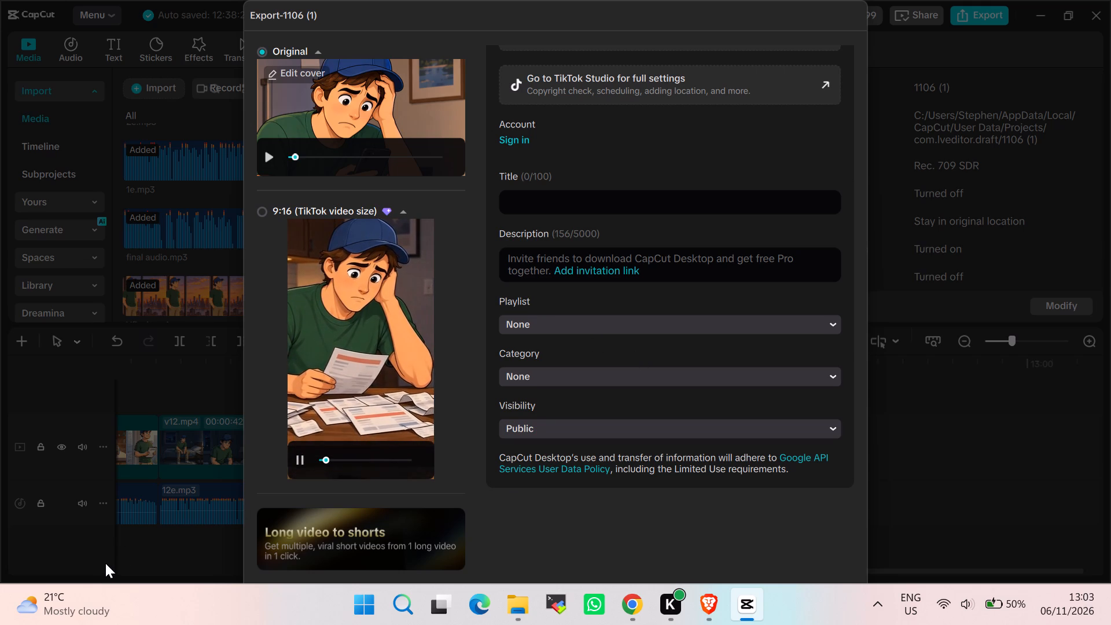
pyautogui.click(108, 566)
pyautogui.moveTo(133, 554); pyautogui.dragTo(189, 552)
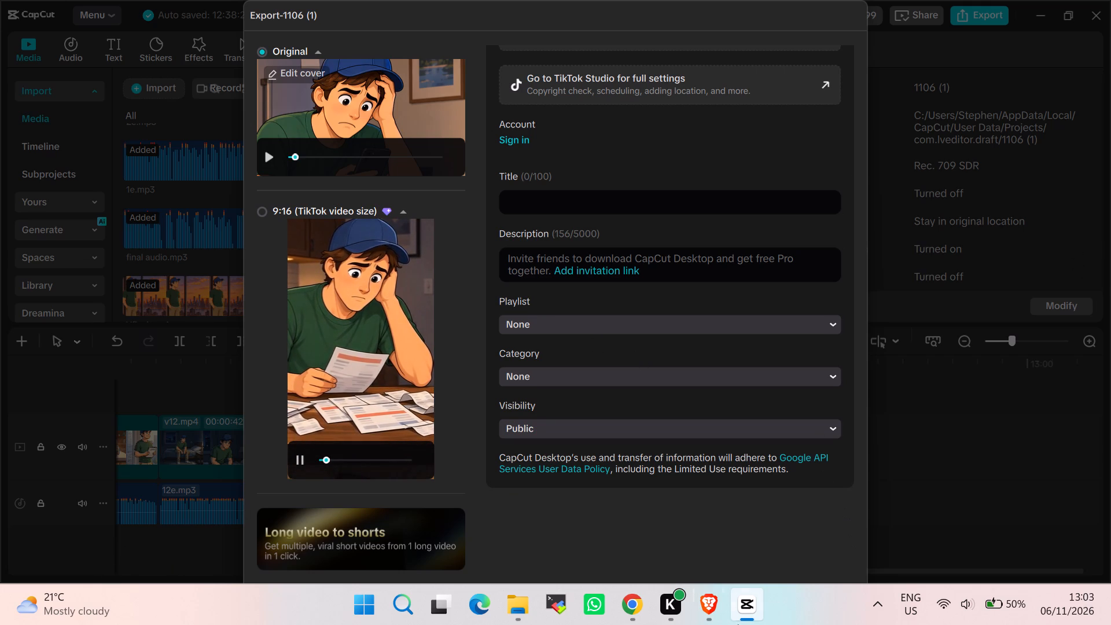
pyautogui.click(647, 603)
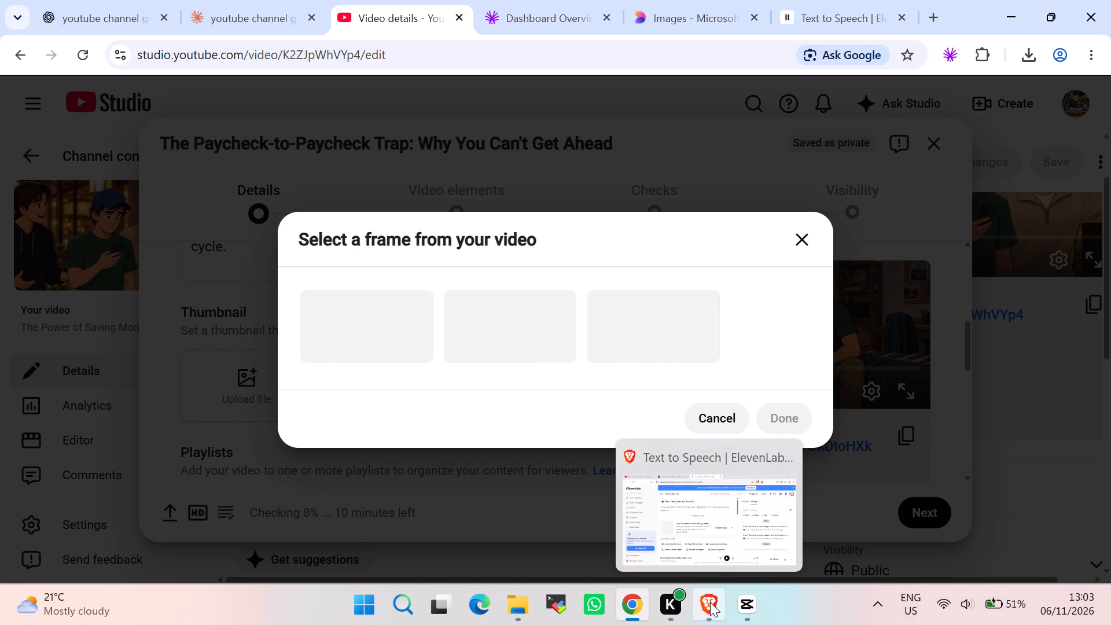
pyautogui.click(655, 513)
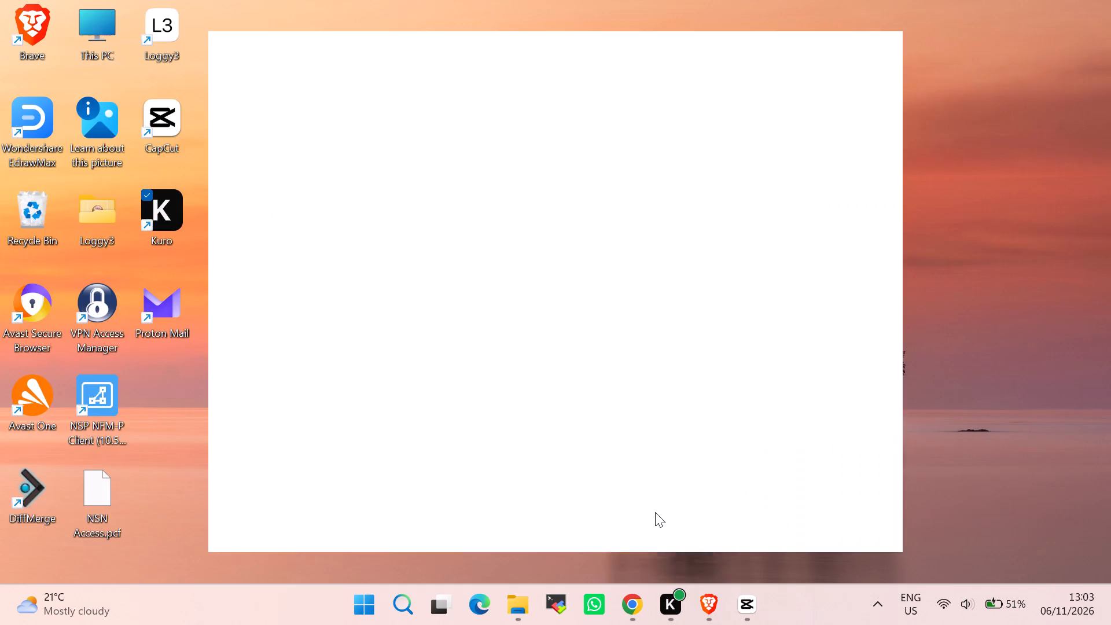
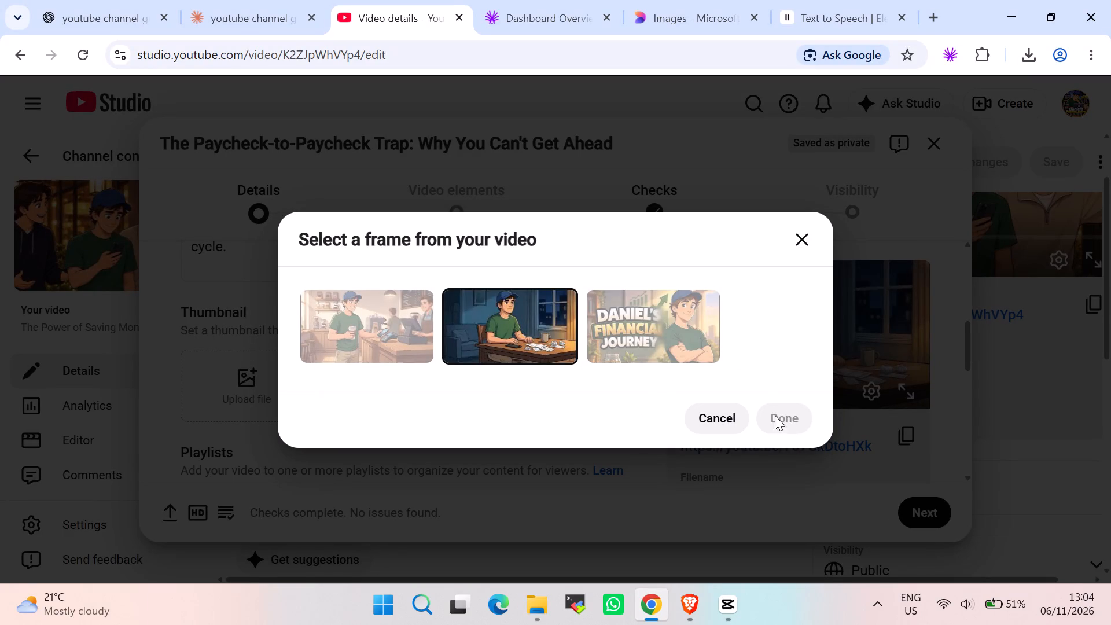
# Choose the coffee shop payment frame as the video's thumbnail.
pyautogui.click(539, 319)
pyautogui.click(534, 331)
pyautogui.click(382, 321)
pyautogui.tripleClick(349, 323)
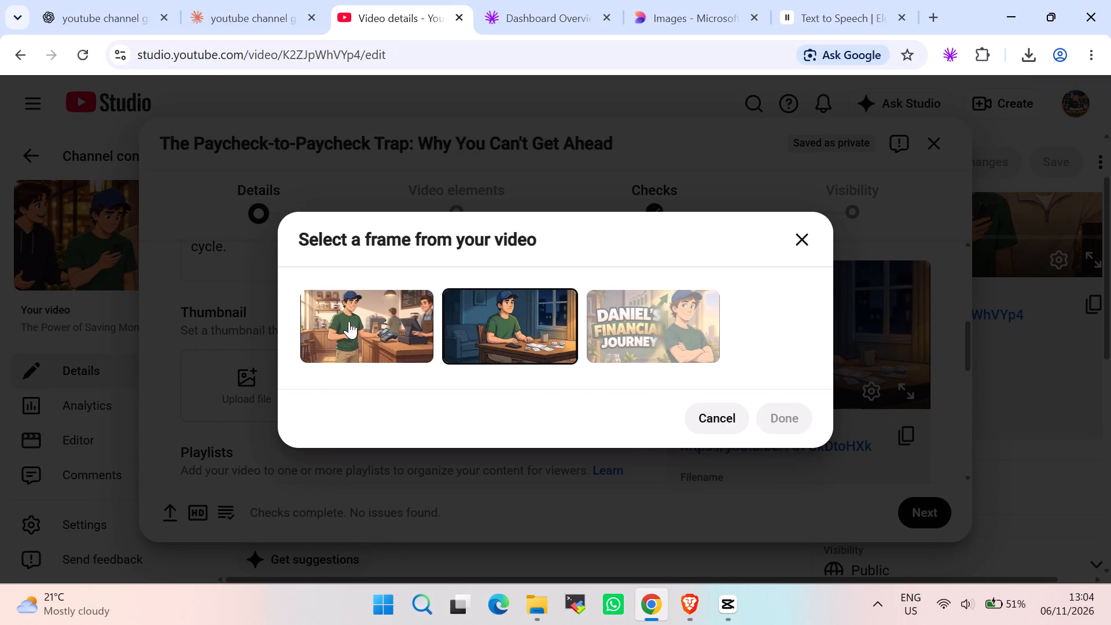
pyautogui.click(349, 323)
pyautogui.click(514, 336)
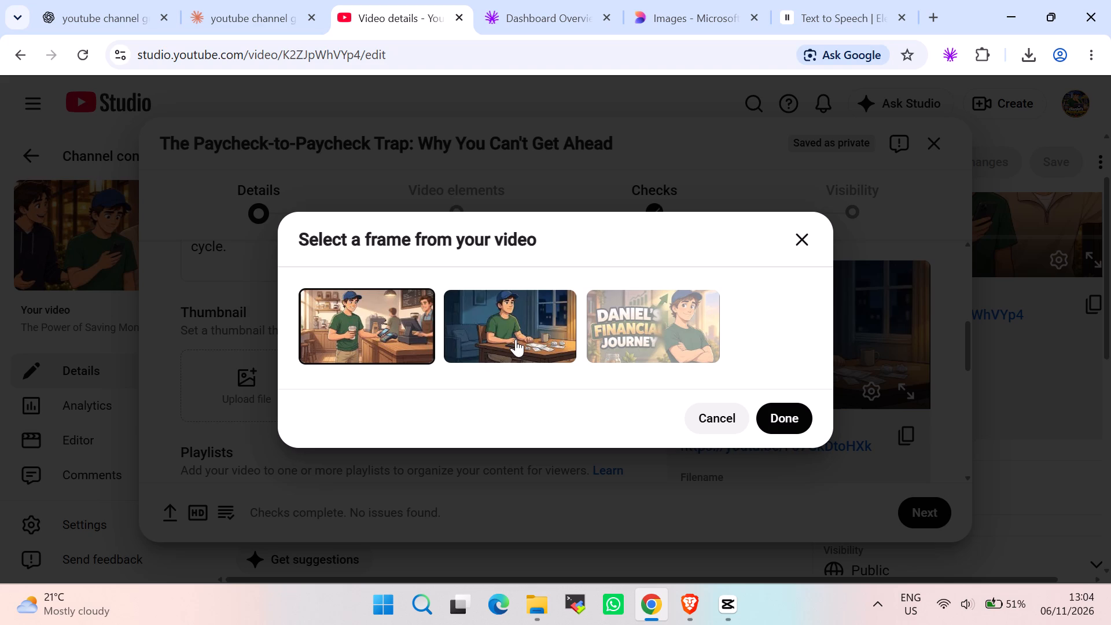
pyautogui.doubleClick(516, 339)
pyautogui.doubleClick(360, 321)
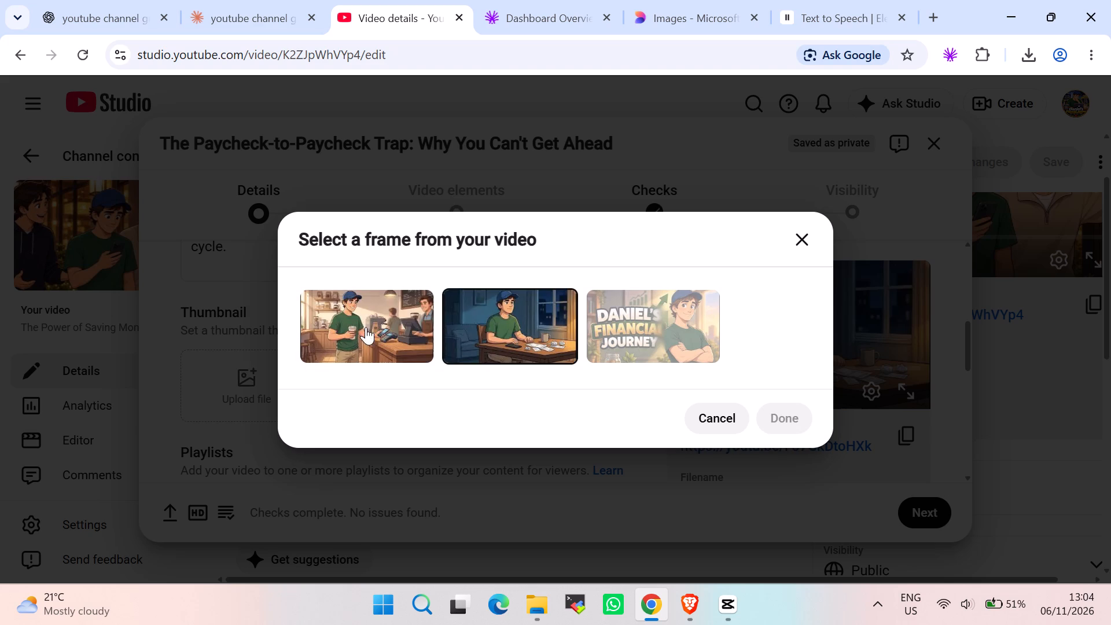
pyautogui.doubleClick(379, 317)
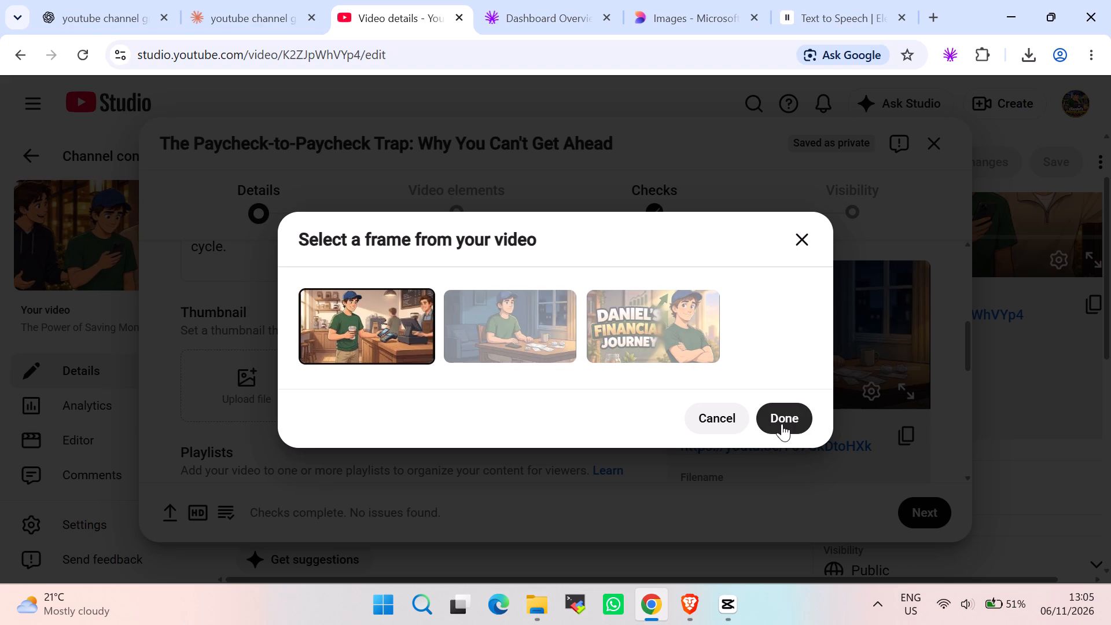
pyautogui.click(771, 409)
pyautogui.click(777, 414)
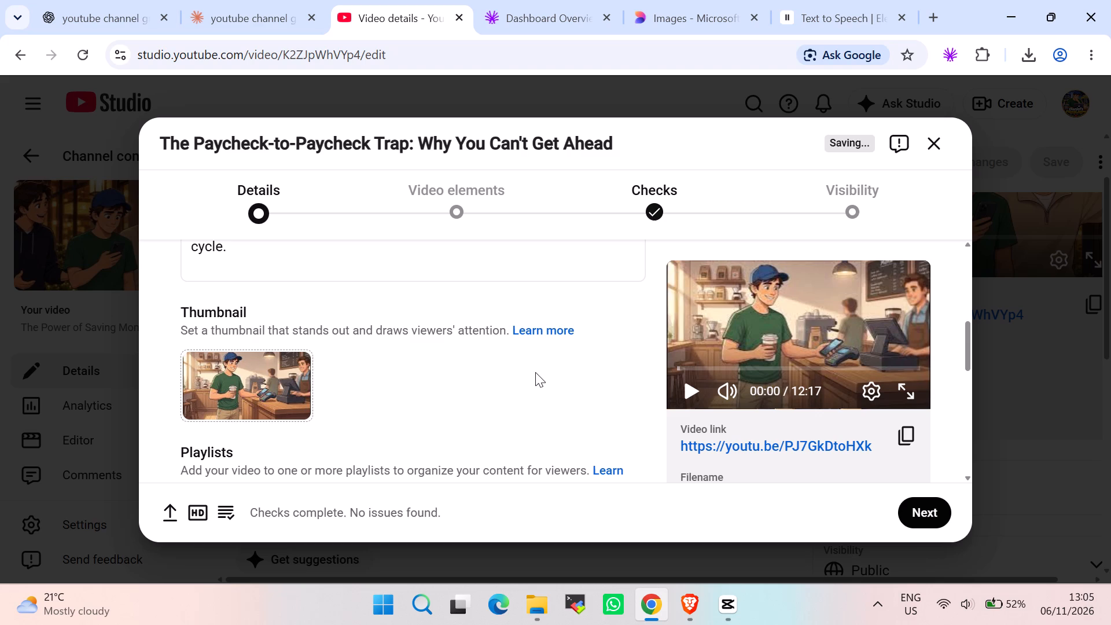
# Mark the video's audience as made for kids and continue to the Video elements stage.
pyautogui.scroll(-2, 535, 372)
pyautogui.click(358, 357)
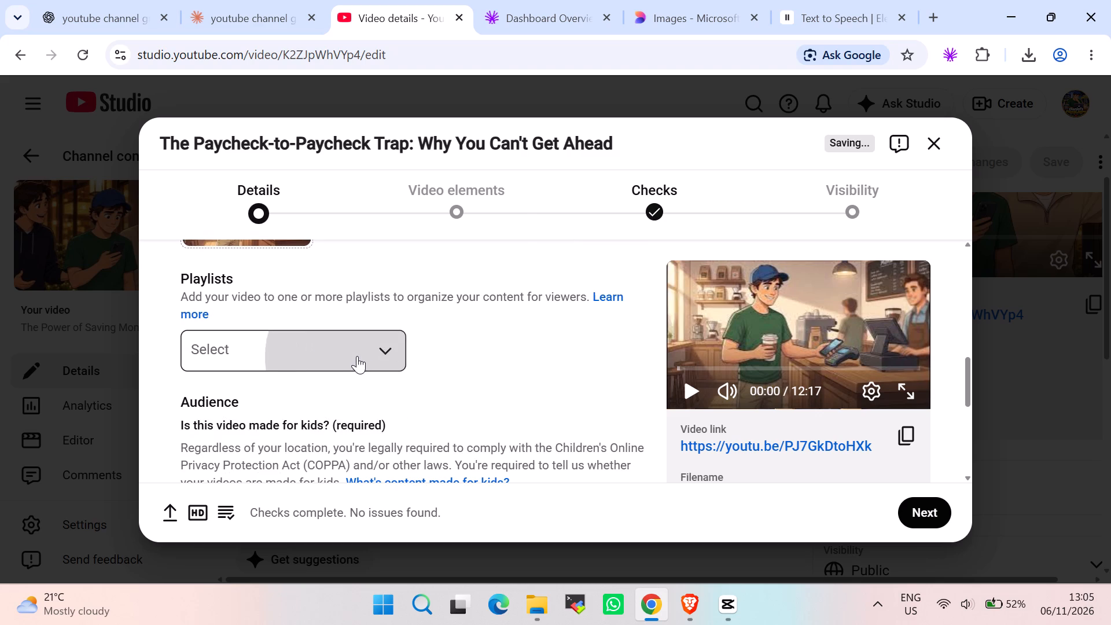
pyautogui.click(579, 345)
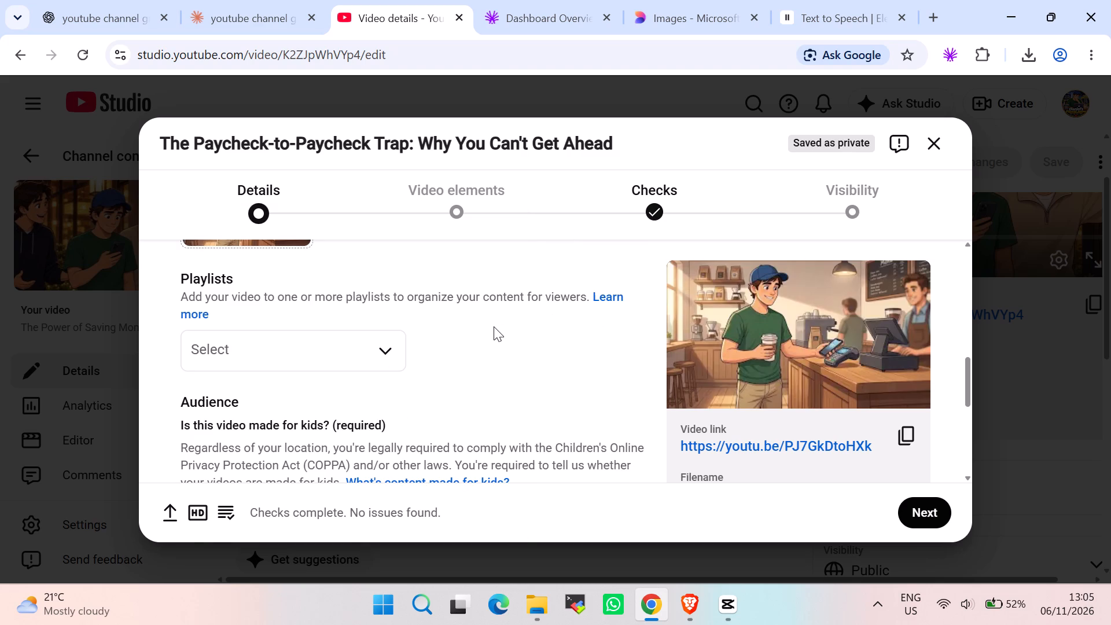
pyautogui.scroll(-2, 494, 326)
pyautogui.scroll(-1, 357, 353)
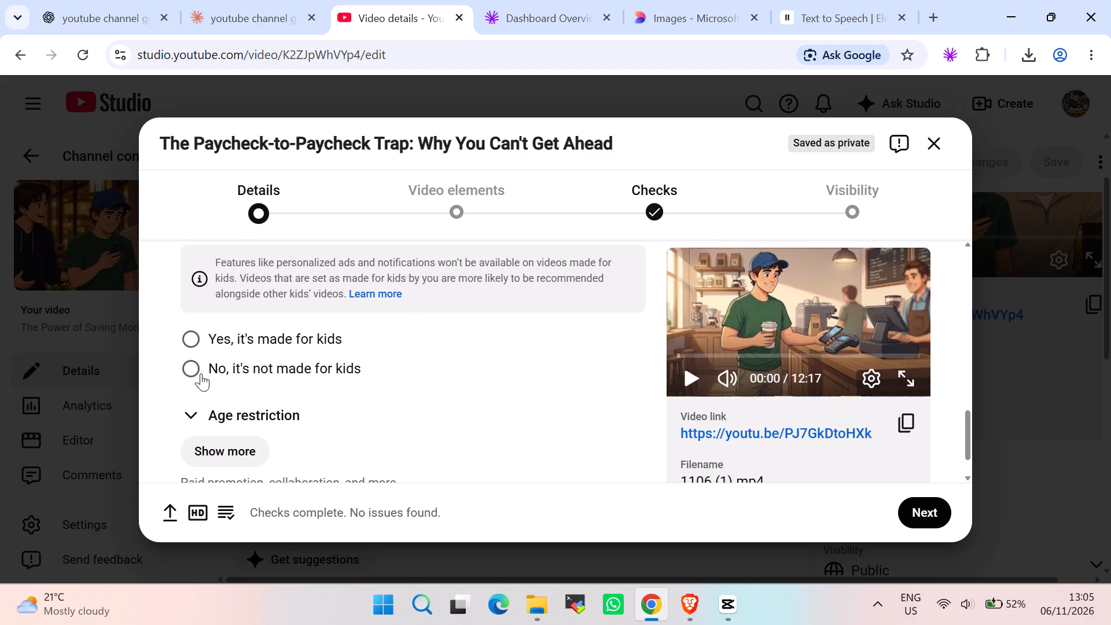
pyautogui.scroll(3, 202, 374)
pyautogui.scroll(-4, 204, 376)
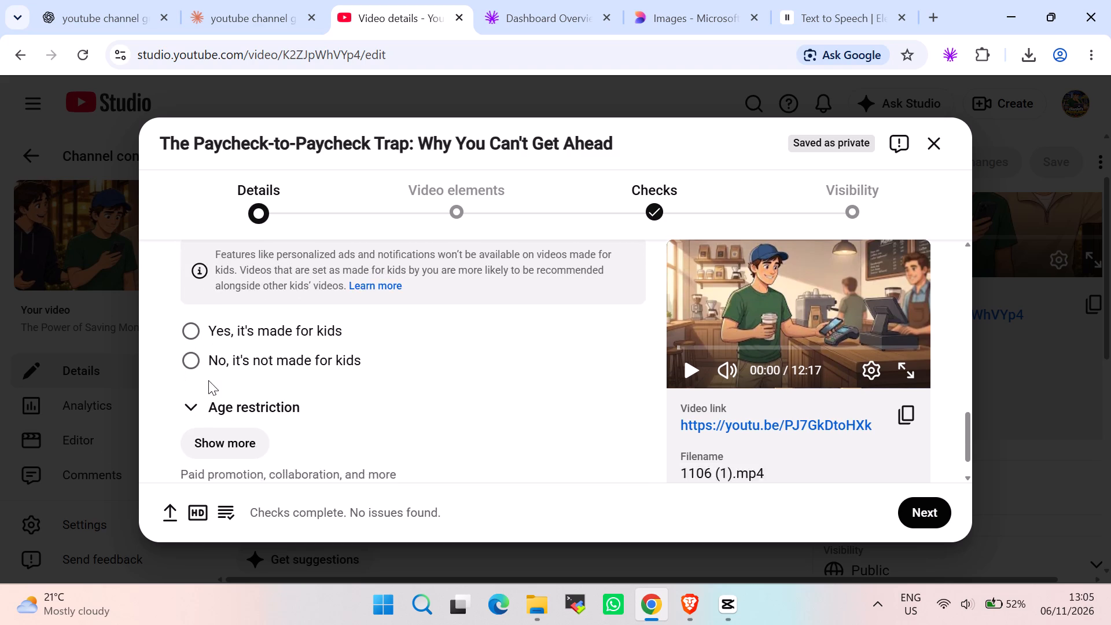
pyautogui.scroll(-2, 353, 395)
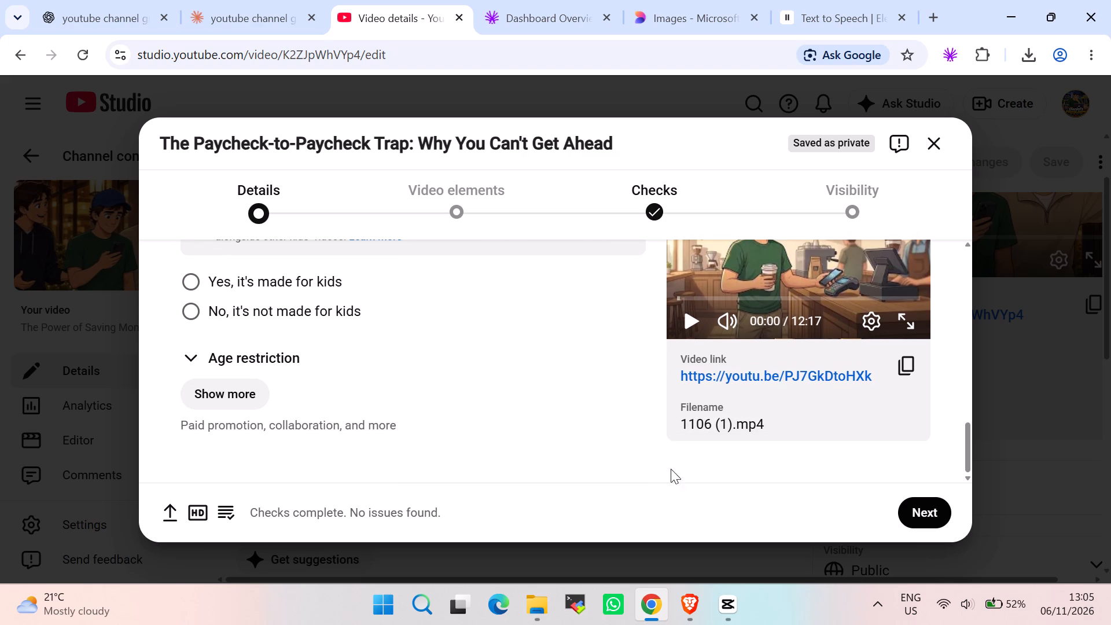
pyautogui.click(936, 513)
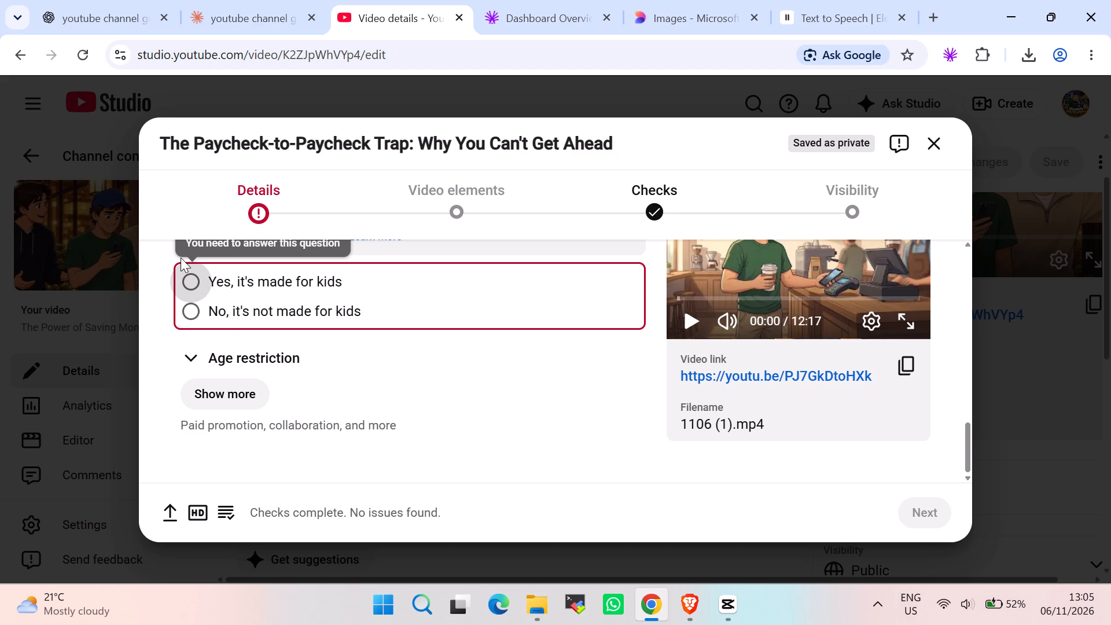
pyautogui.click(185, 281)
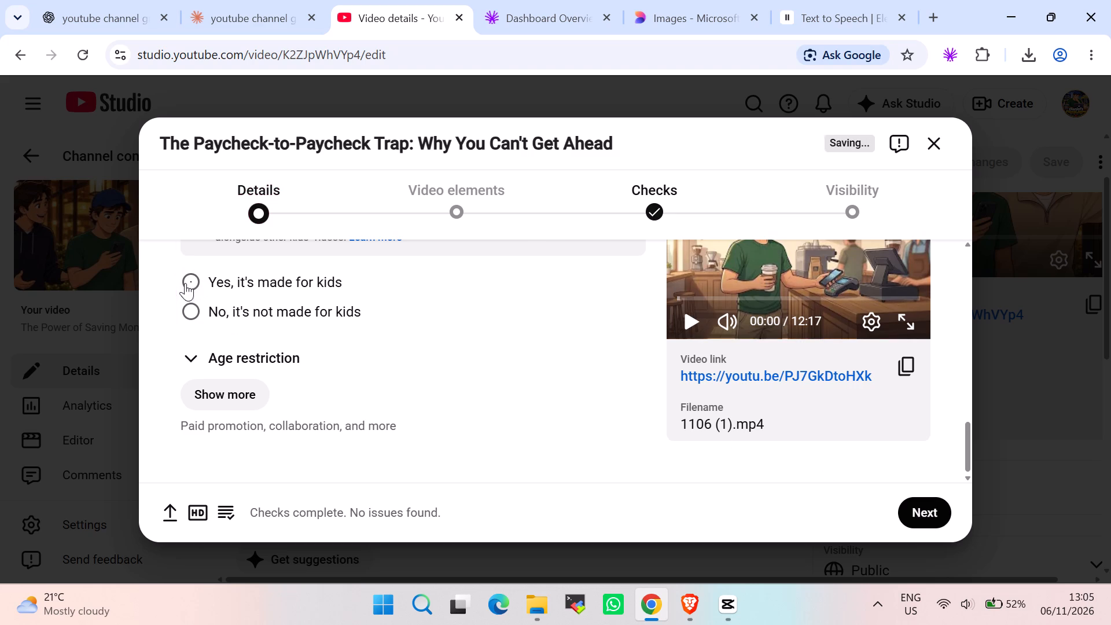
pyautogui.click(932, 523)
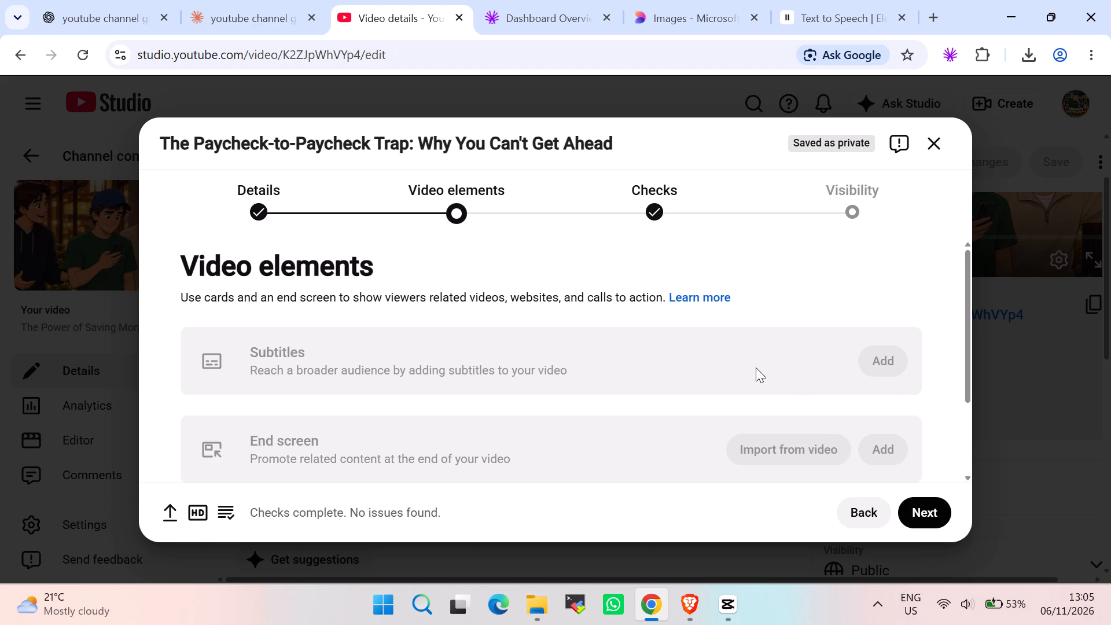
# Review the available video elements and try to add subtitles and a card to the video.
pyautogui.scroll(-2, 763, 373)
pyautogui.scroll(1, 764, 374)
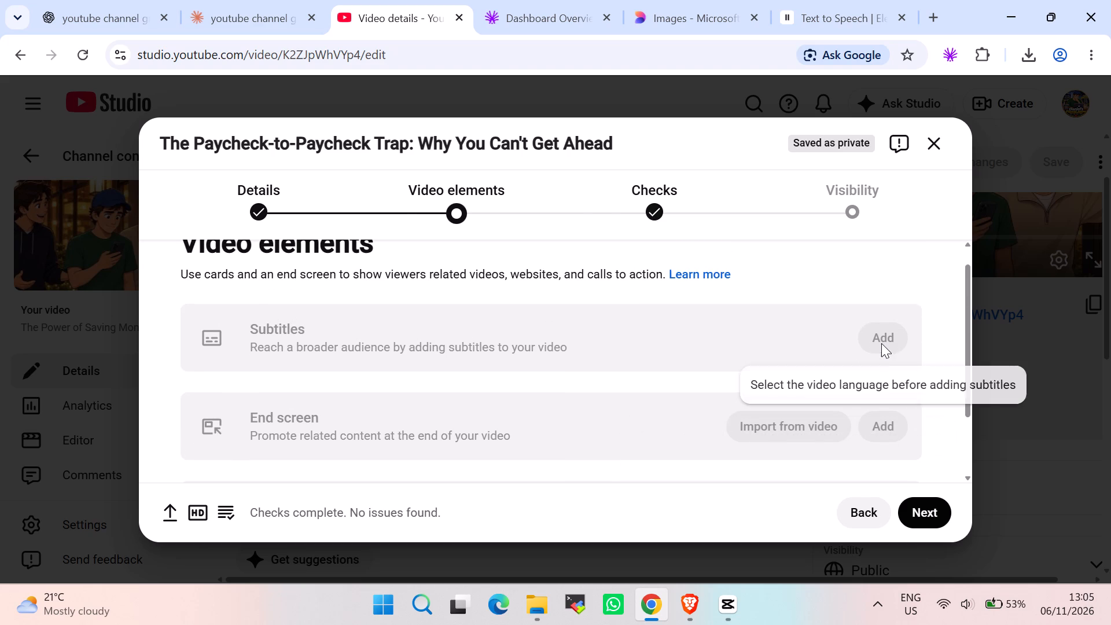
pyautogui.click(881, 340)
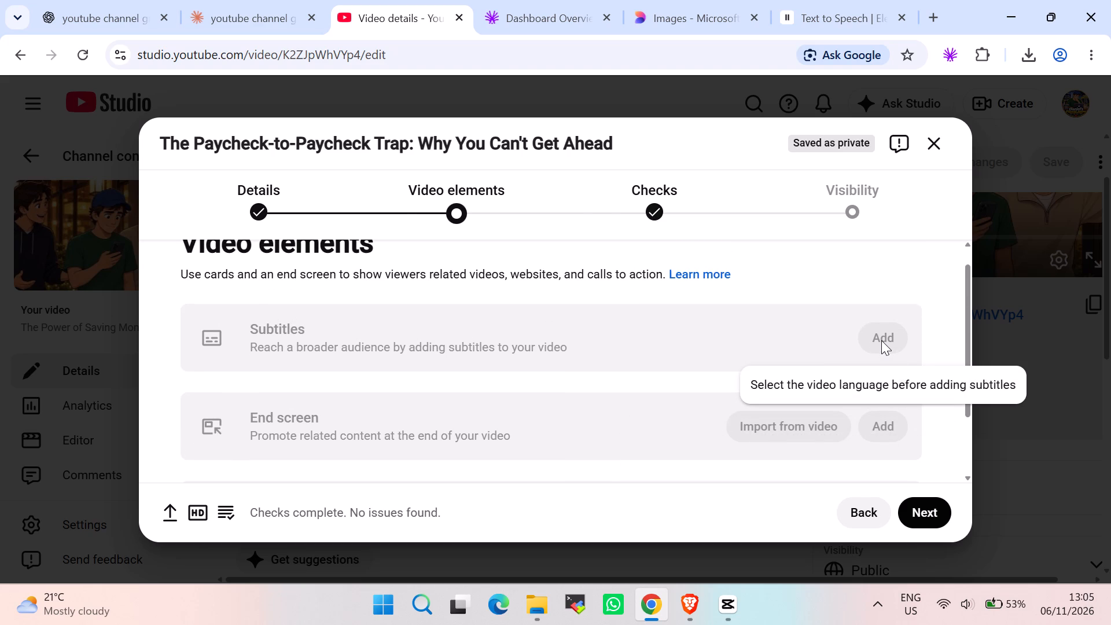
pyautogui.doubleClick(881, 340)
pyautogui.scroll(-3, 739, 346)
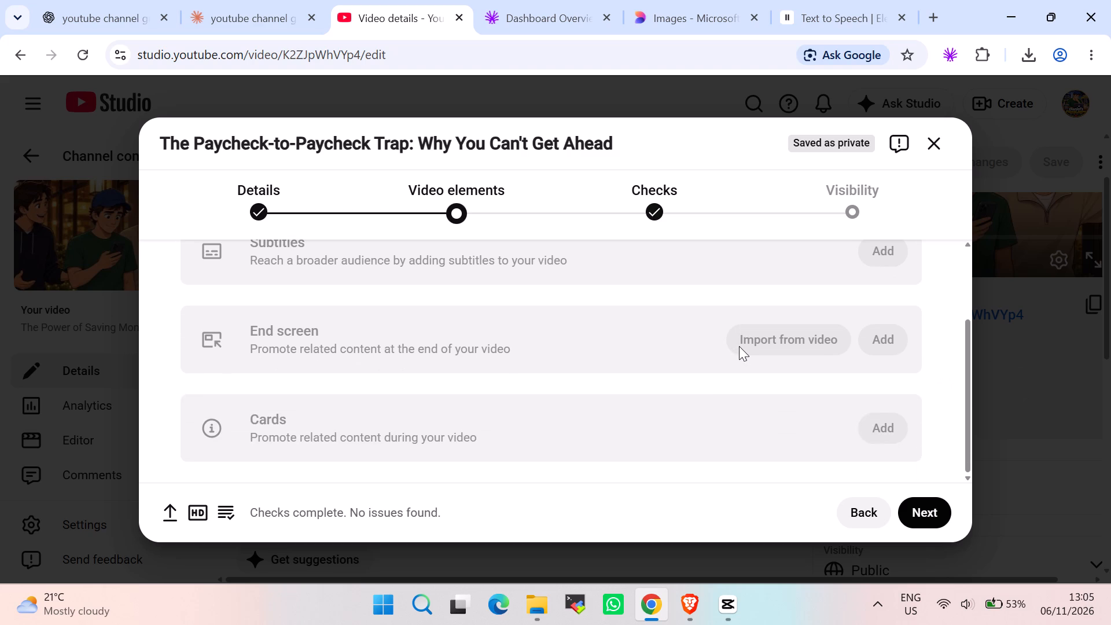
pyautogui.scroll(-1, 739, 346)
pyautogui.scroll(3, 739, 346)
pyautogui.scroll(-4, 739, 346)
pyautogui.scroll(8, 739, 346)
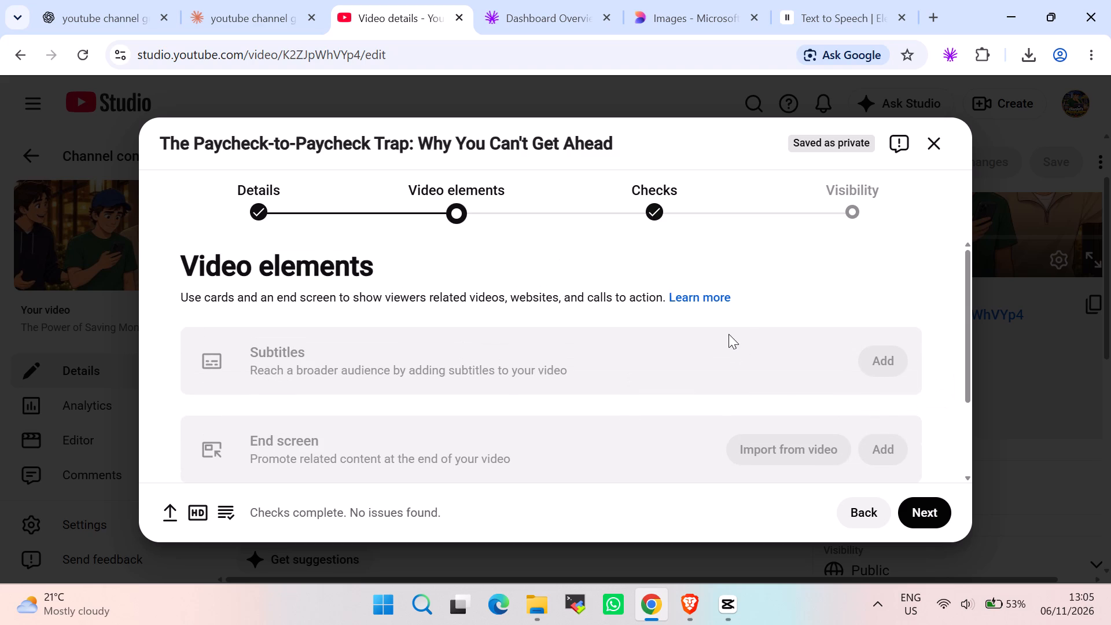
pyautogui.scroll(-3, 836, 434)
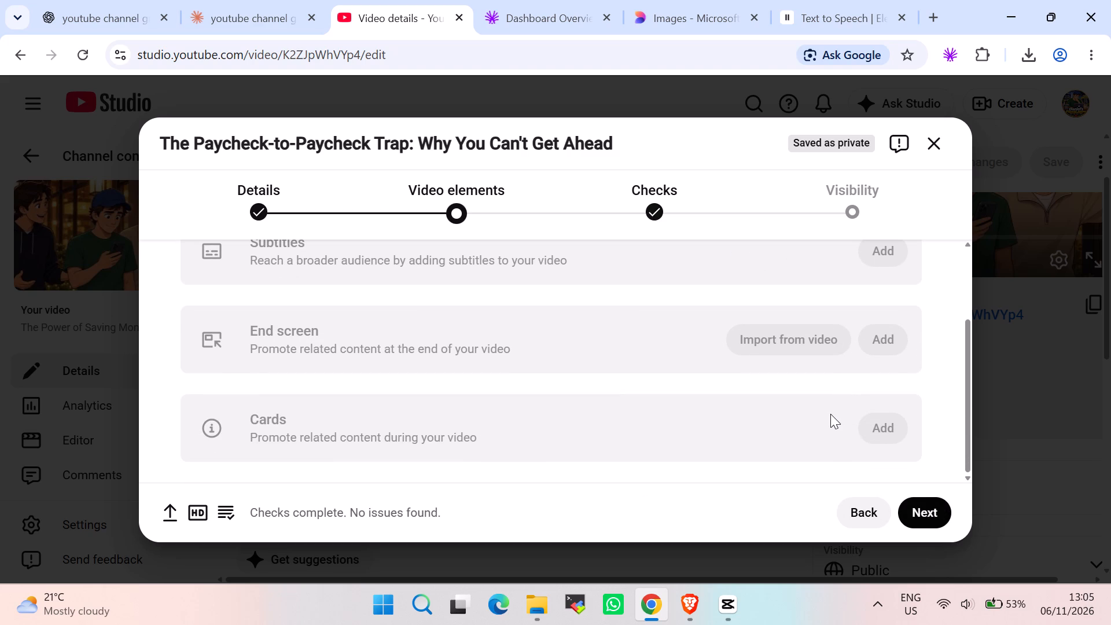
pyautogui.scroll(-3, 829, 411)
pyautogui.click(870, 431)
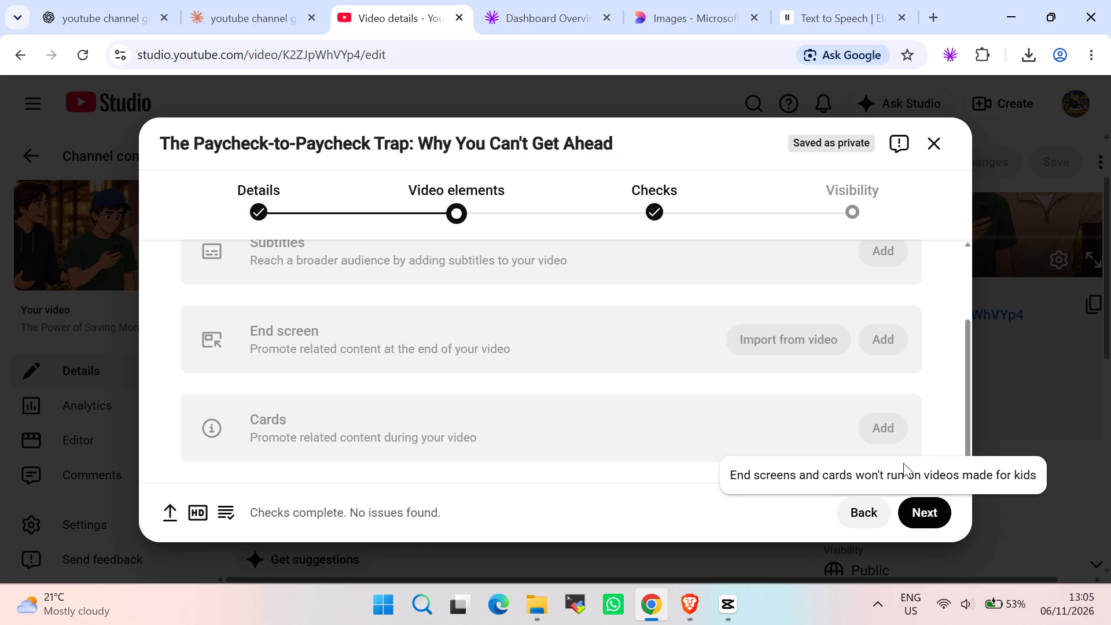
# Go back to the video details and examine the audience choice and age restriction options.
pyautogui.click(856, 517)
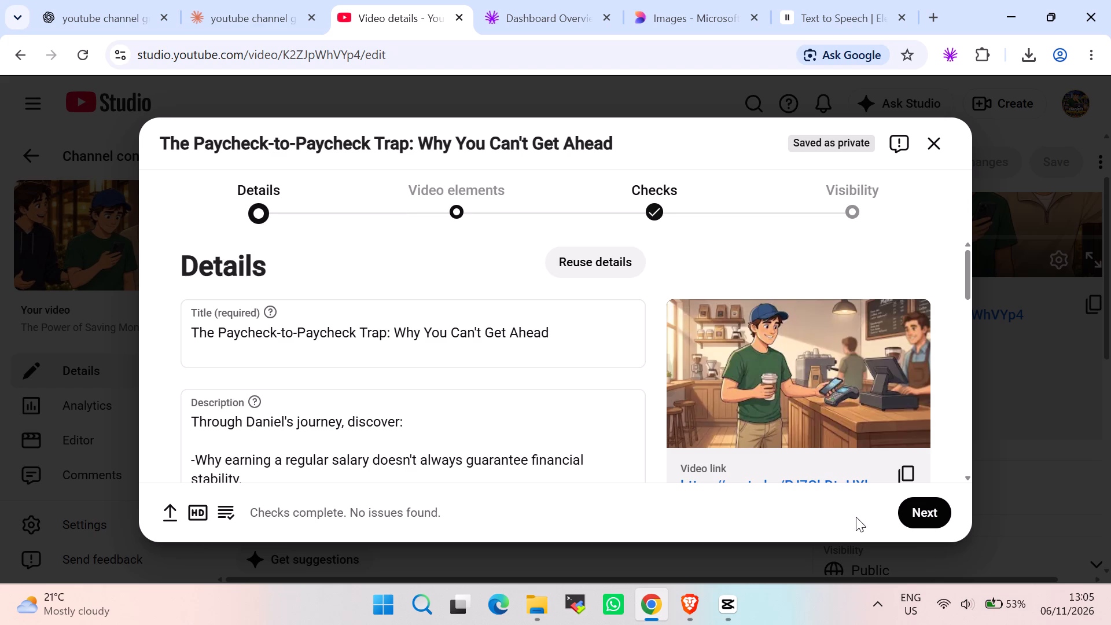
pyautogui.scroll(-13, 502, 345)
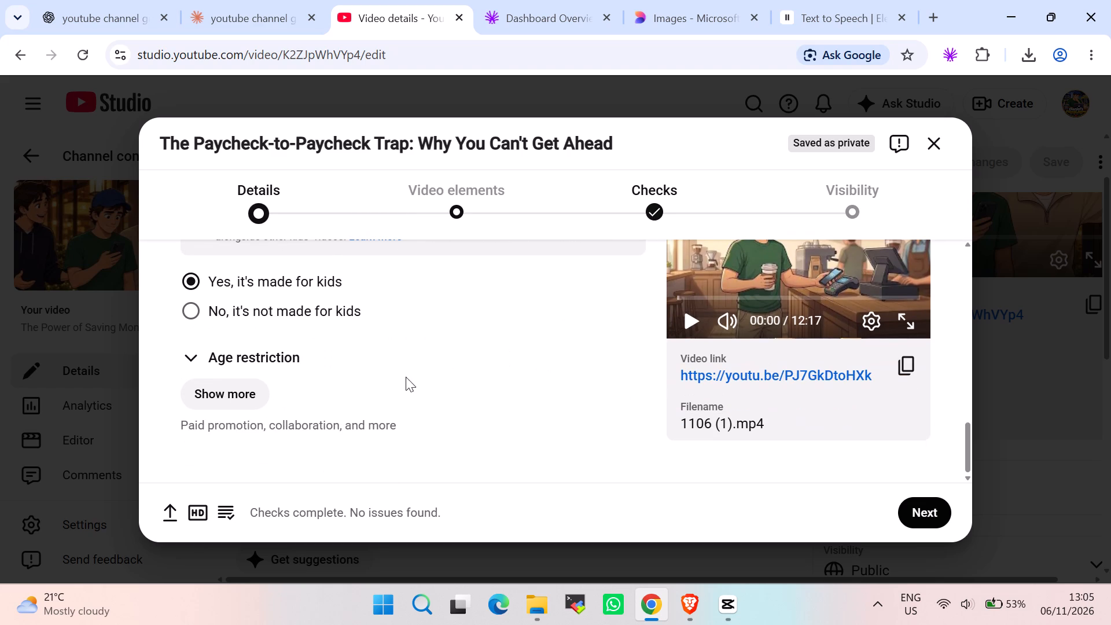
pyautogui.click(194, 358)
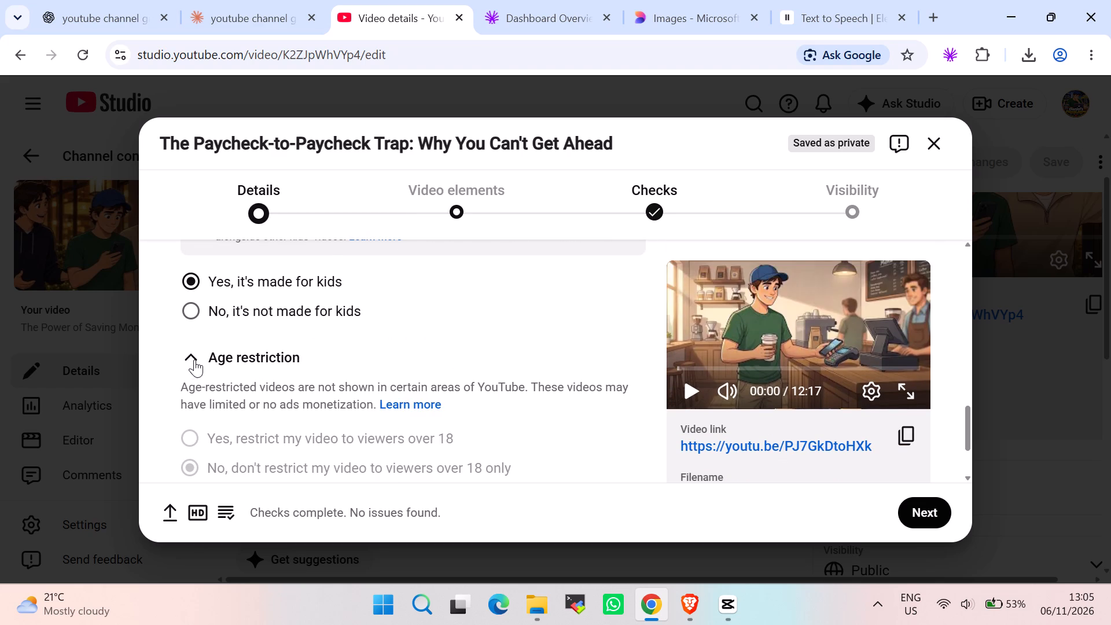
pyautogui.scroll(-1, 386, 409)
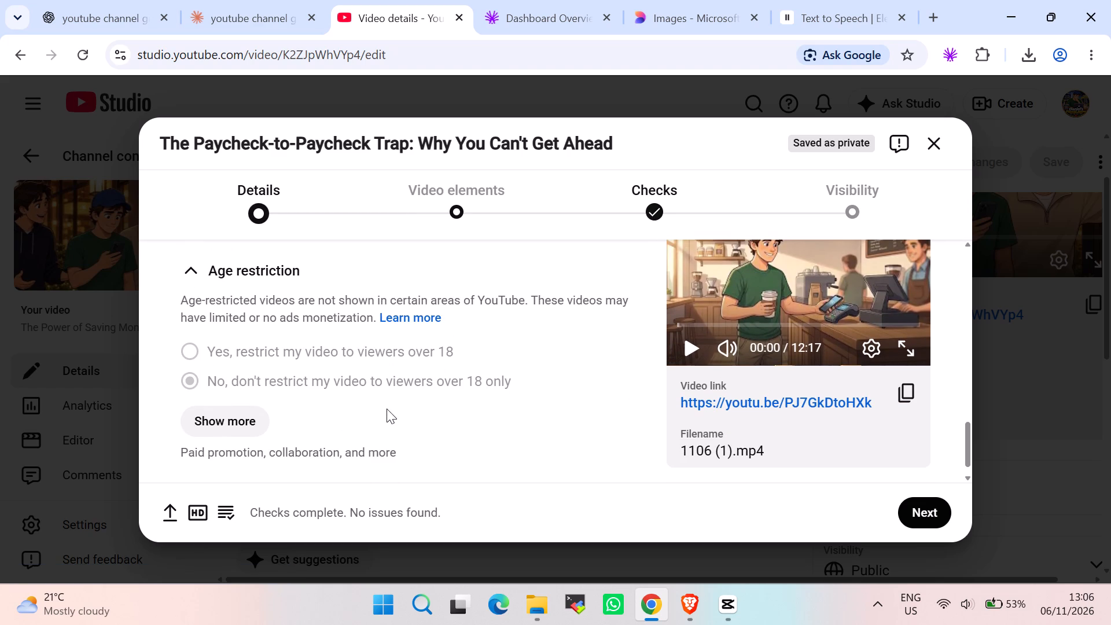
pyautogui.scroll(-1, 336, 437)
pyautogui.scroll(-3, 733, 472)
pyautogui.scroll(-2, 507, 397)
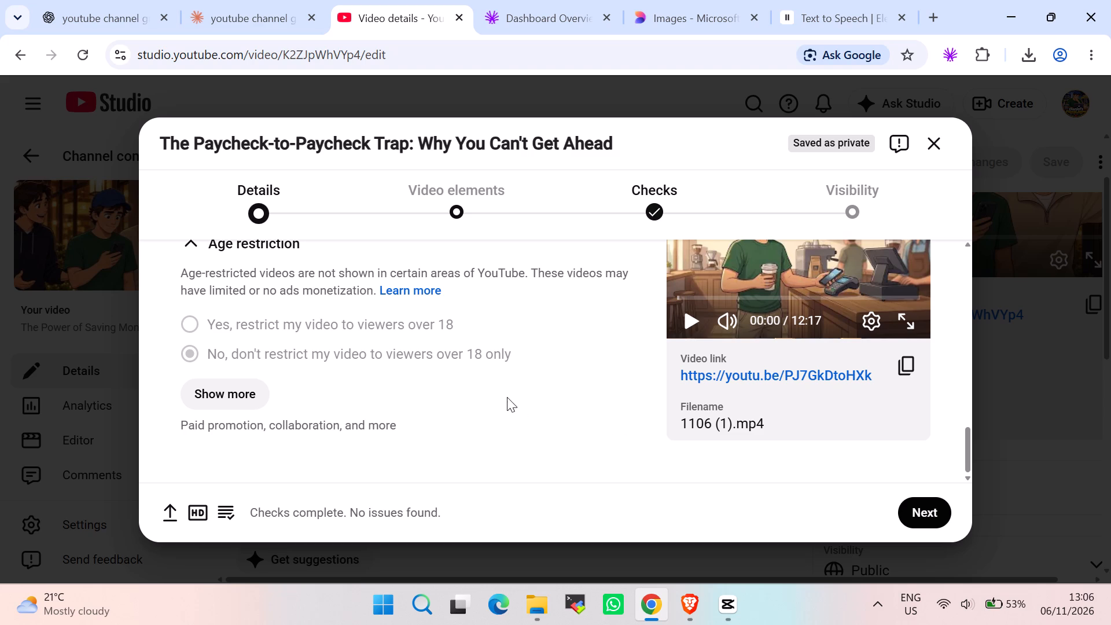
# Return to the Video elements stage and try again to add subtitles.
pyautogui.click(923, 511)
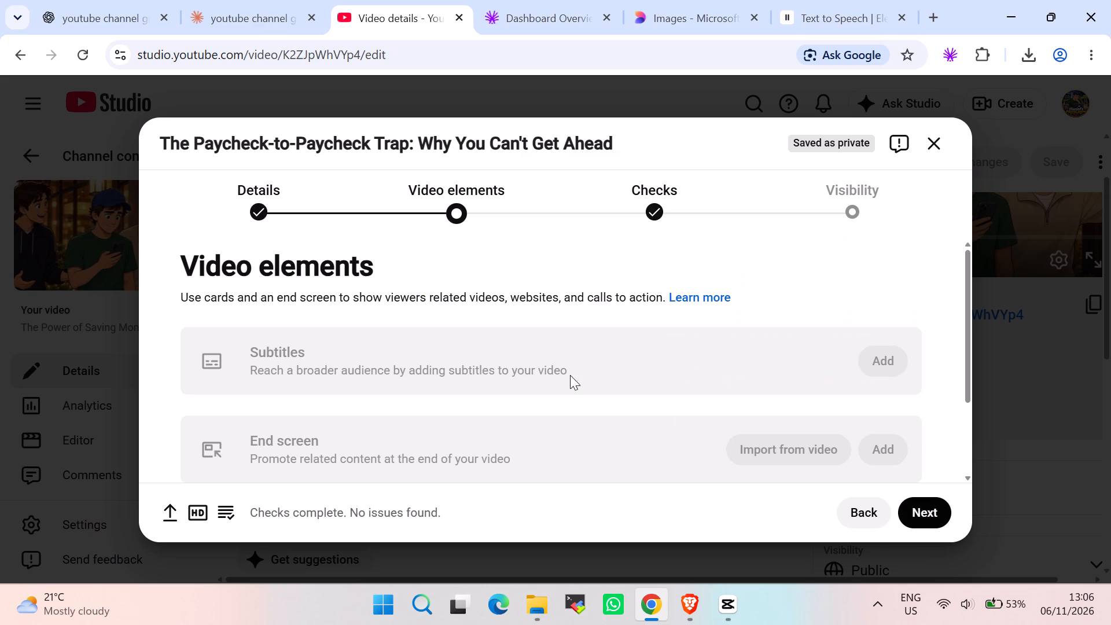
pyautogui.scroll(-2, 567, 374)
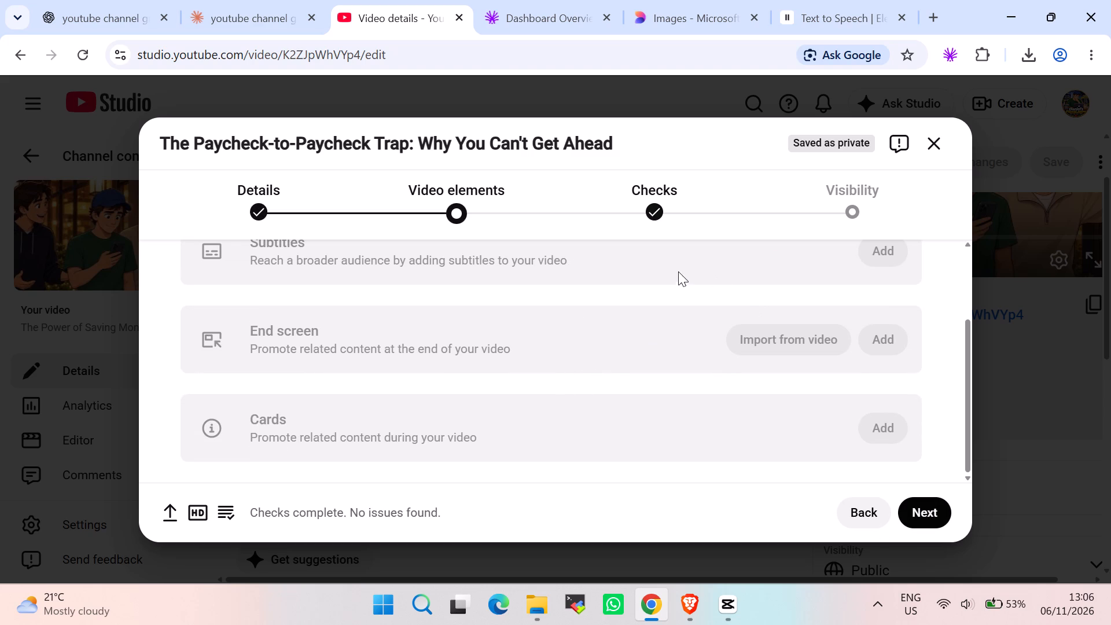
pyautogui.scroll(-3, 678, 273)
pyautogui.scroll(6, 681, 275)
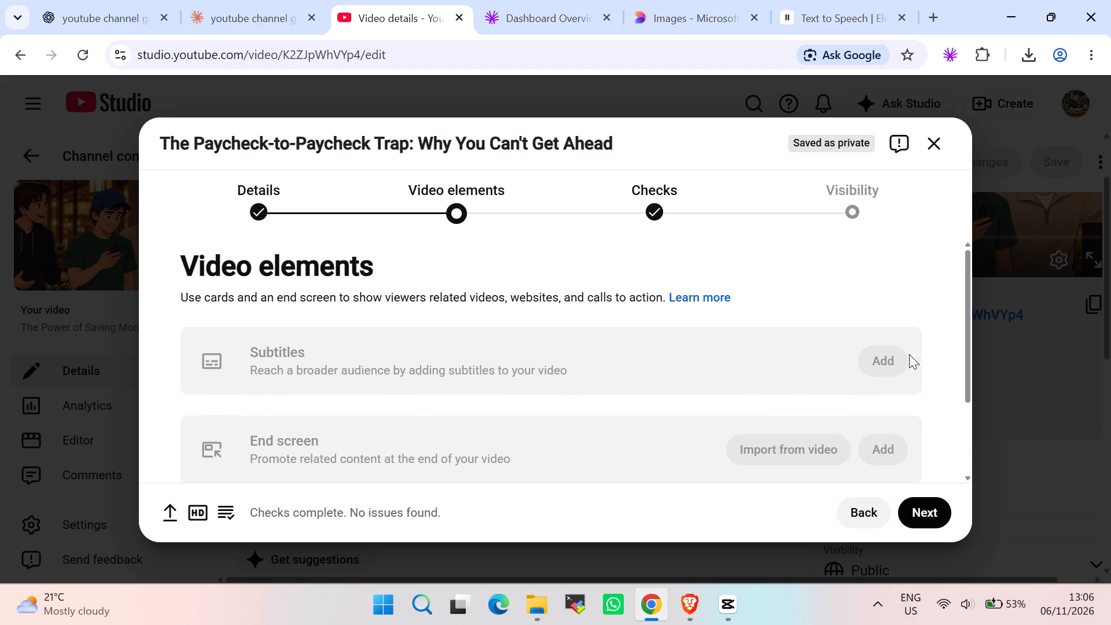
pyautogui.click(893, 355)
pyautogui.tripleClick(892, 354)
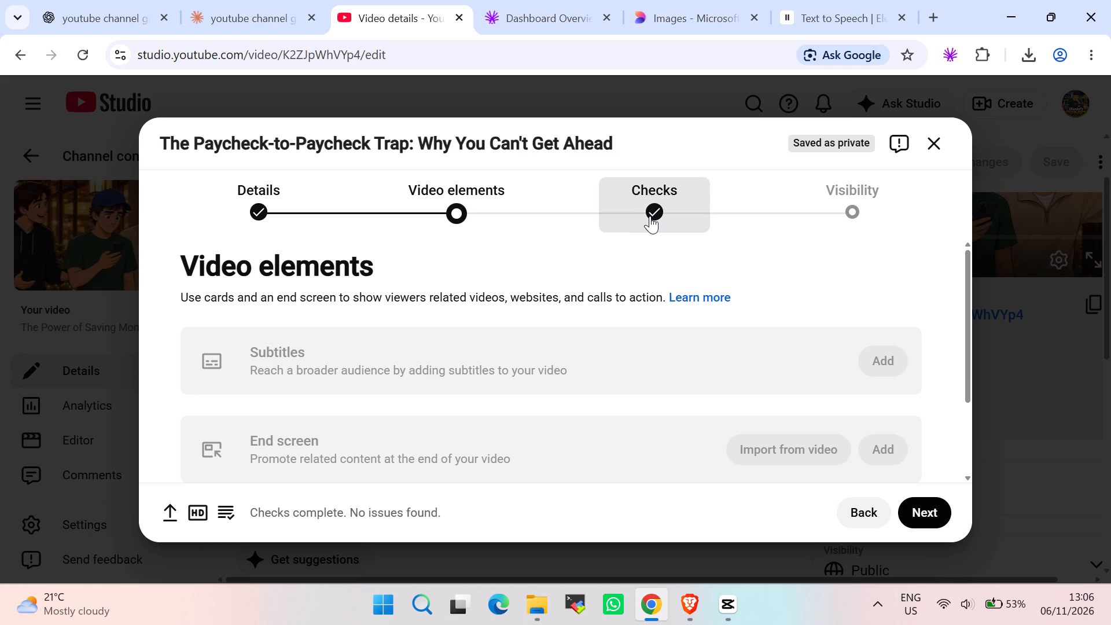
# Continue past the copyright checks to the Visibility stage and set the video's visibility to Public.
pyautogui.click(927, 508)
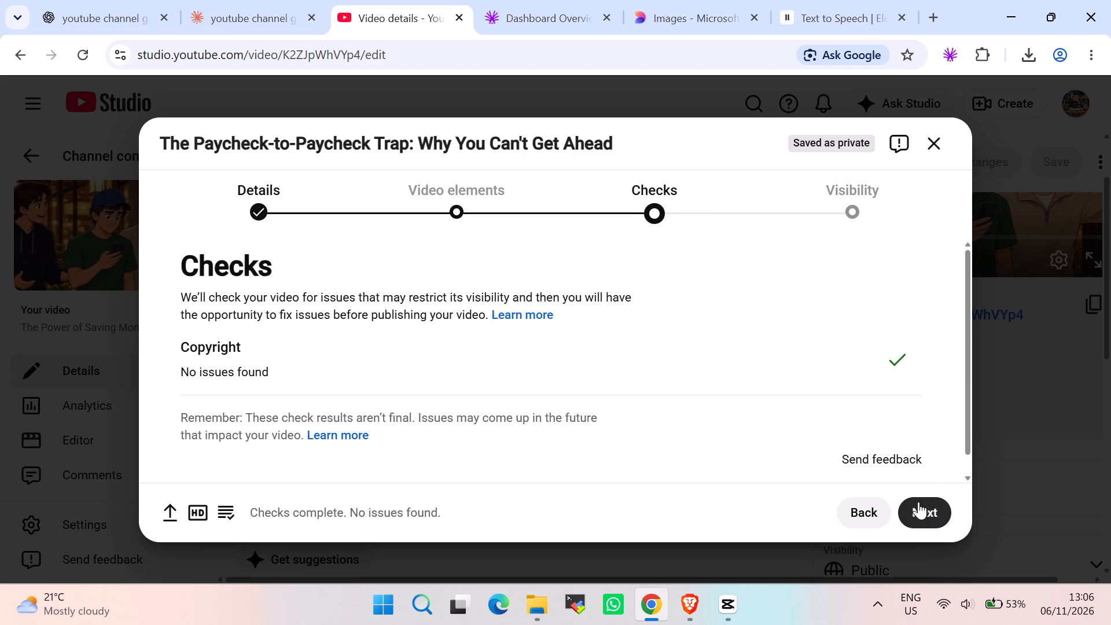
pyautogui.scroll(-5, 848, 429)
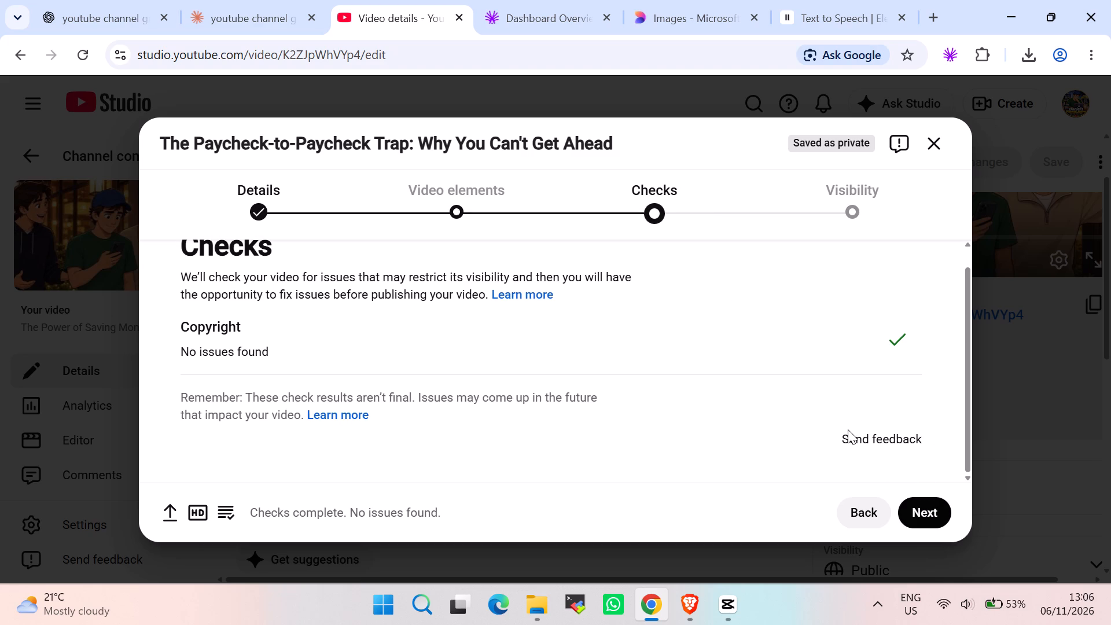
pyautogui.click(909, 516)
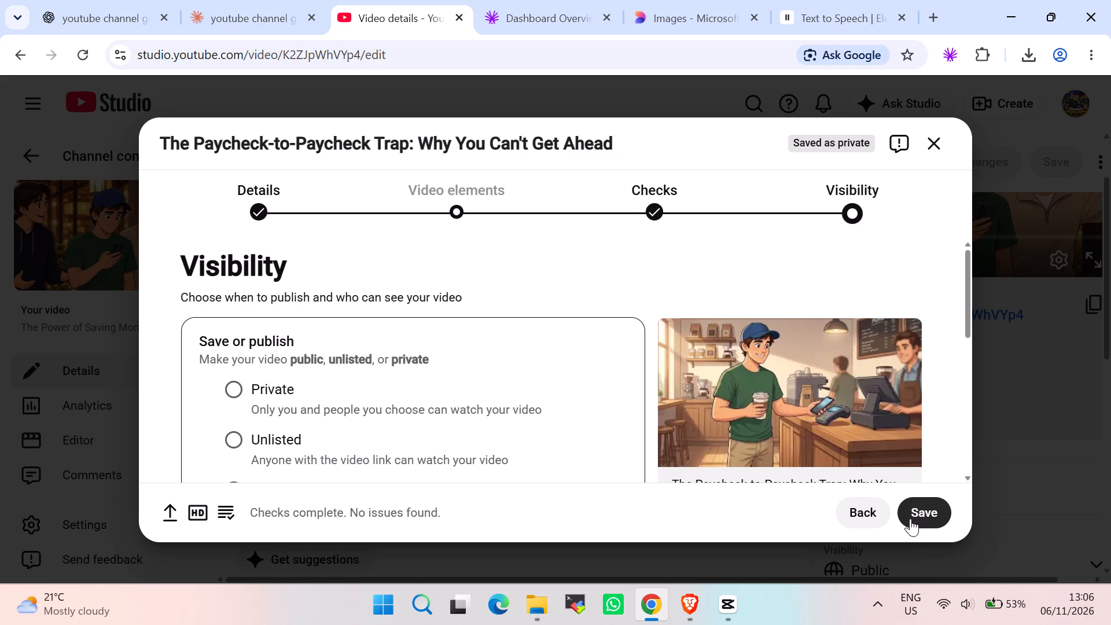
pyautogui.scroll(-2, 437, 354)
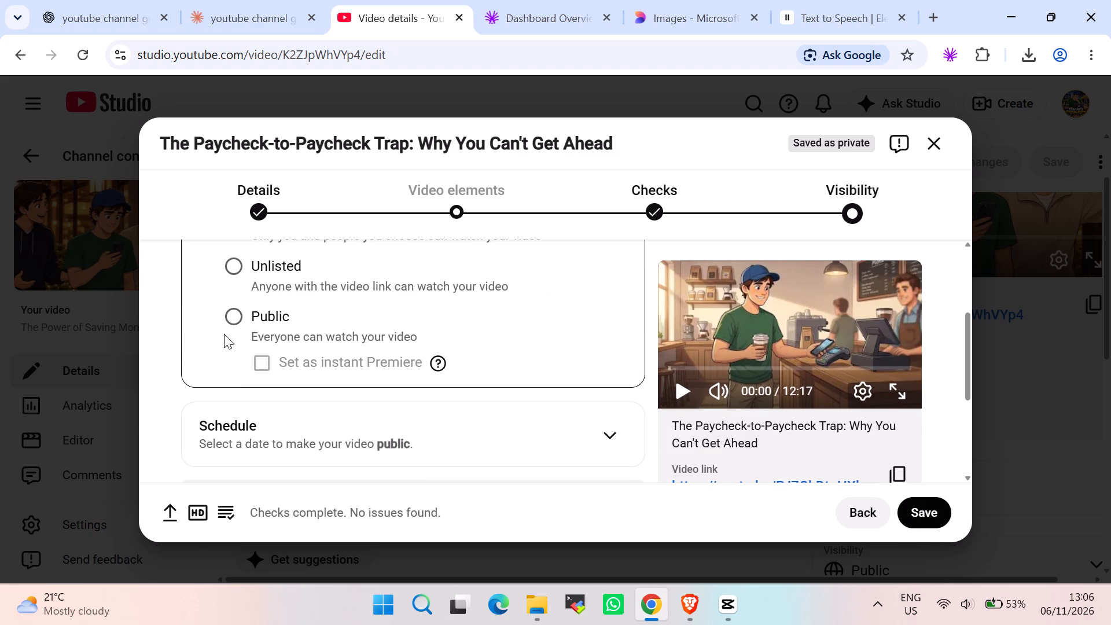
pyautogui.click(232, 314)
pyautogui.scroll(-2, 328, 420)
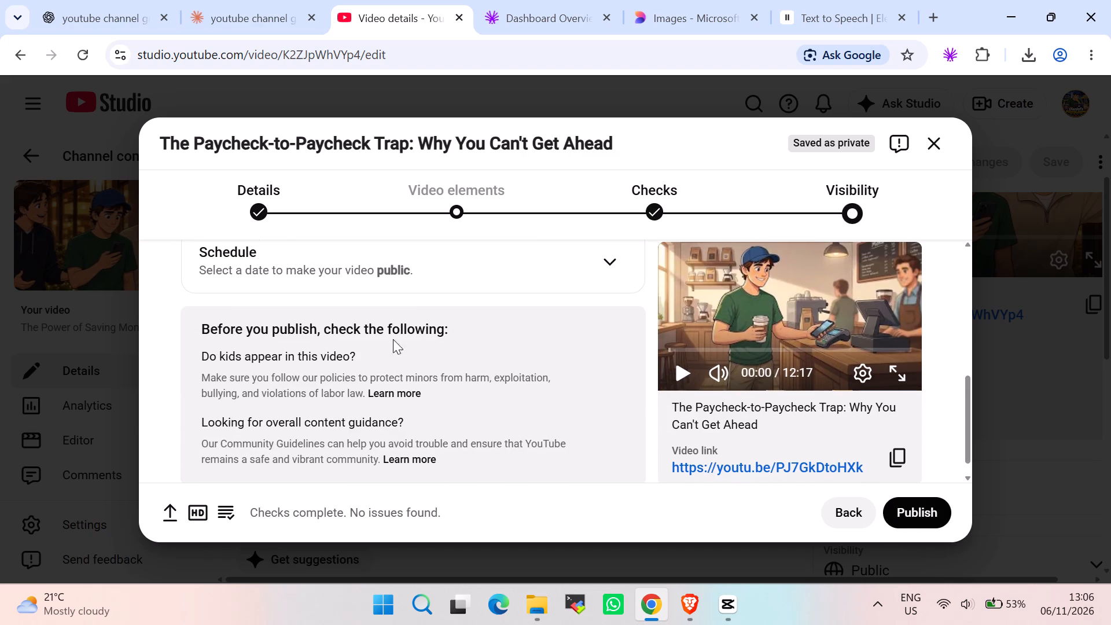
# Schedule the video to go public on Nov 6, 2026 at 6:00 PM instead of publishing immediately.
pyautogui.click(464, 262)
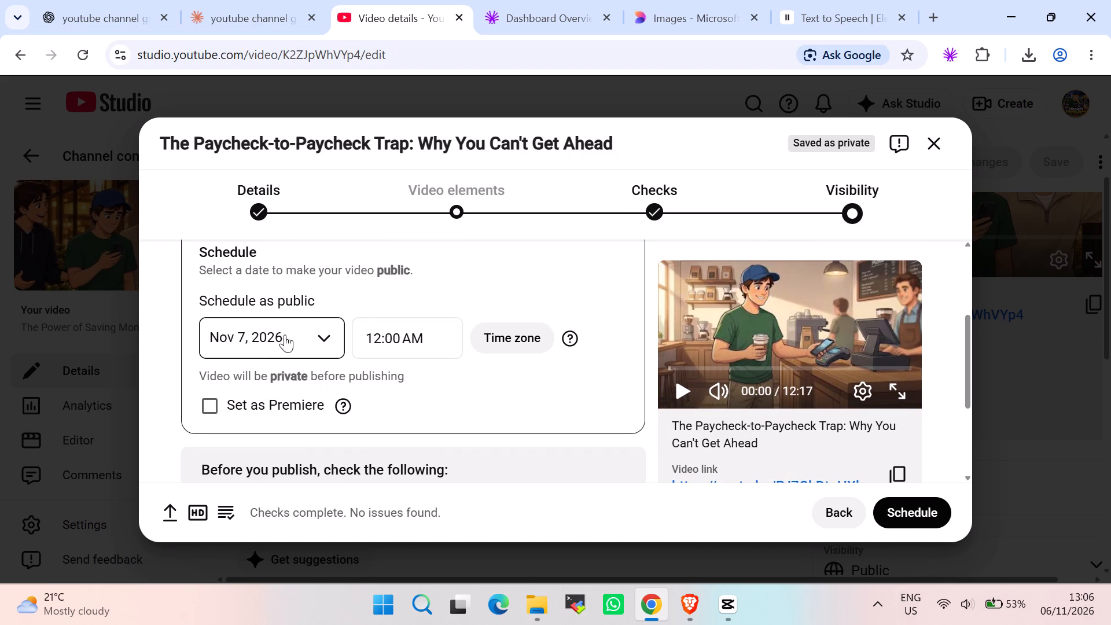
pyautogui.click(314, 340)
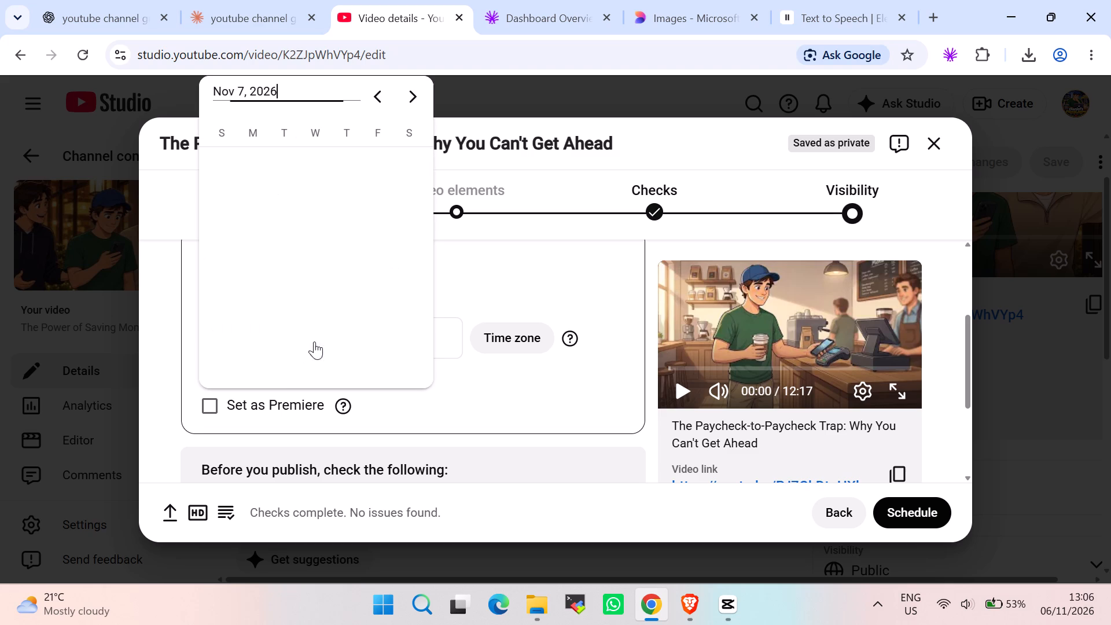
pyautogui.click(377, 190)
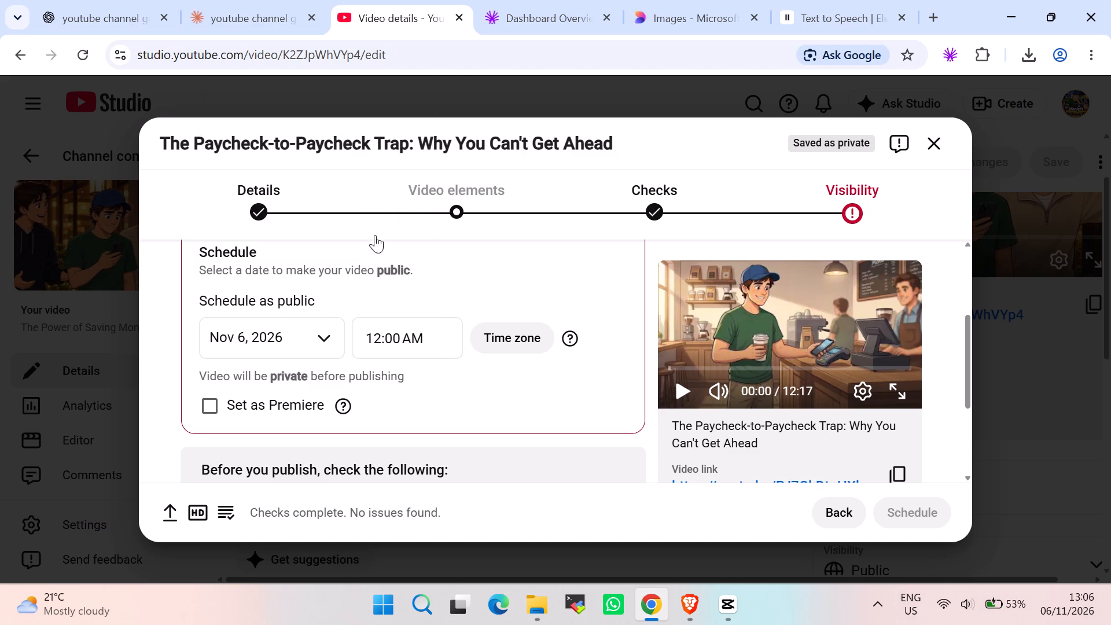
pyautogui.click(432, 340)
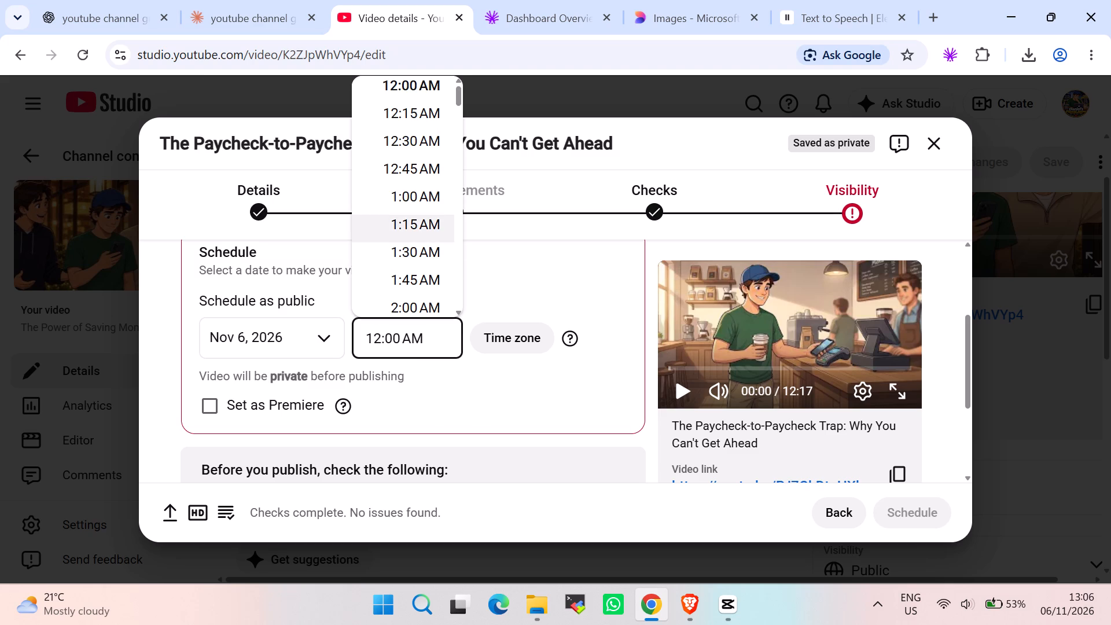
pyautogui.scroll(-8, 426, 223)
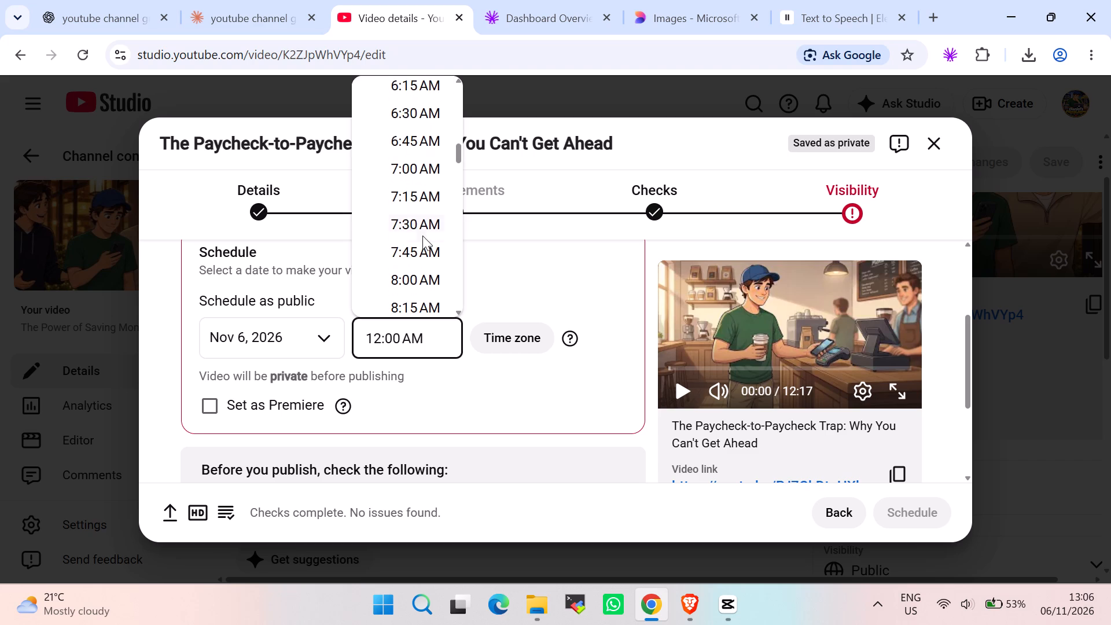
pyautogui.scroll(-9, 422, 236)
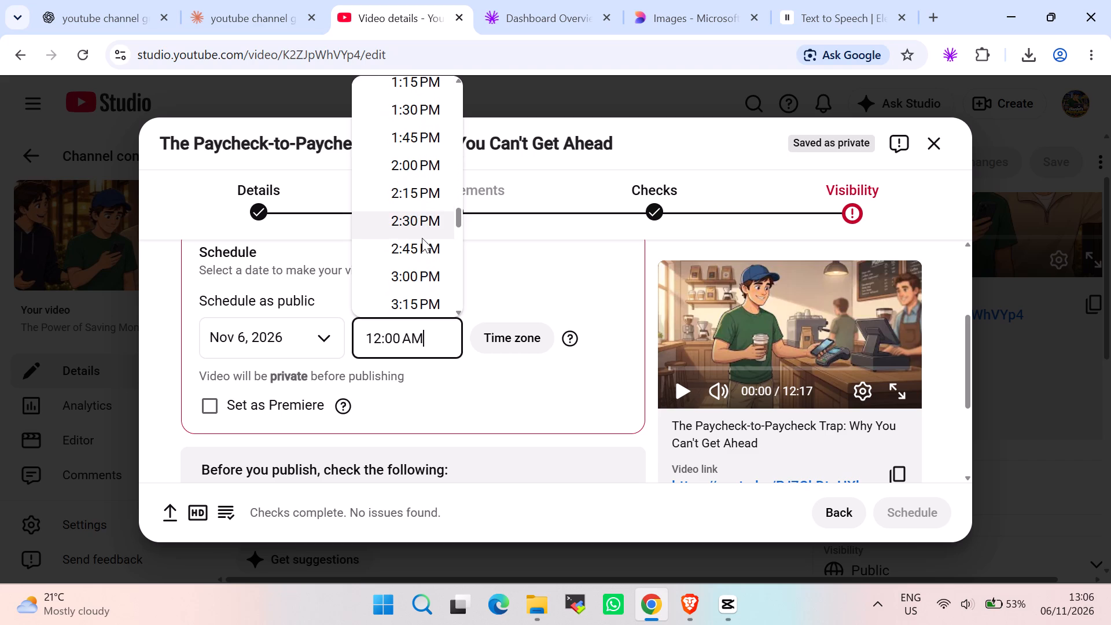
pyautogui.scroll(-2, 422, 238)
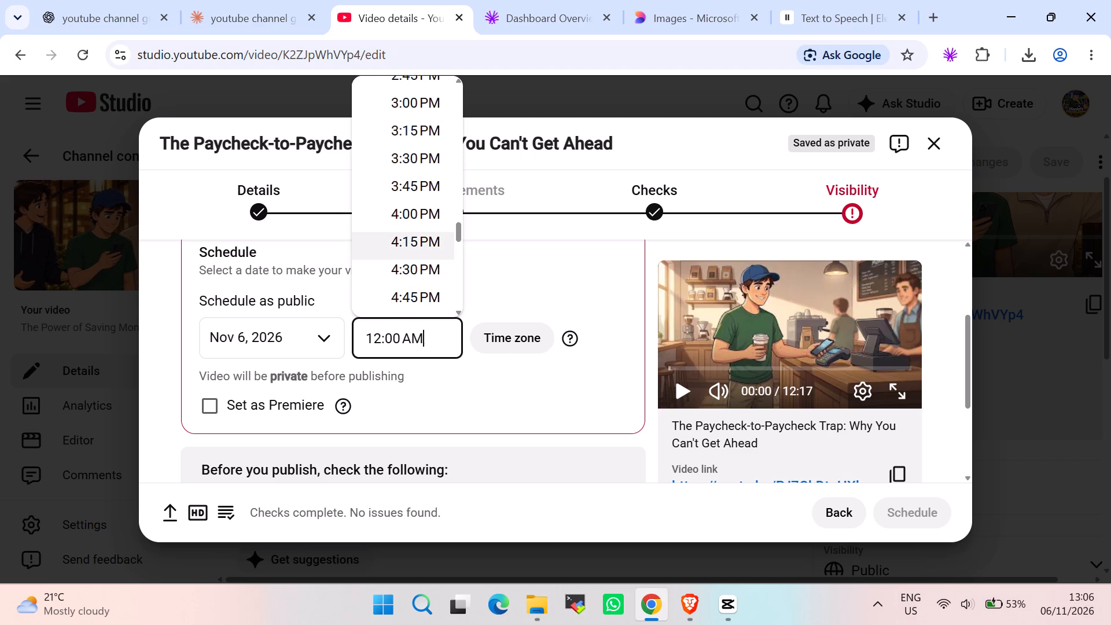
pyautogui.scroll(-2, 422, 238)
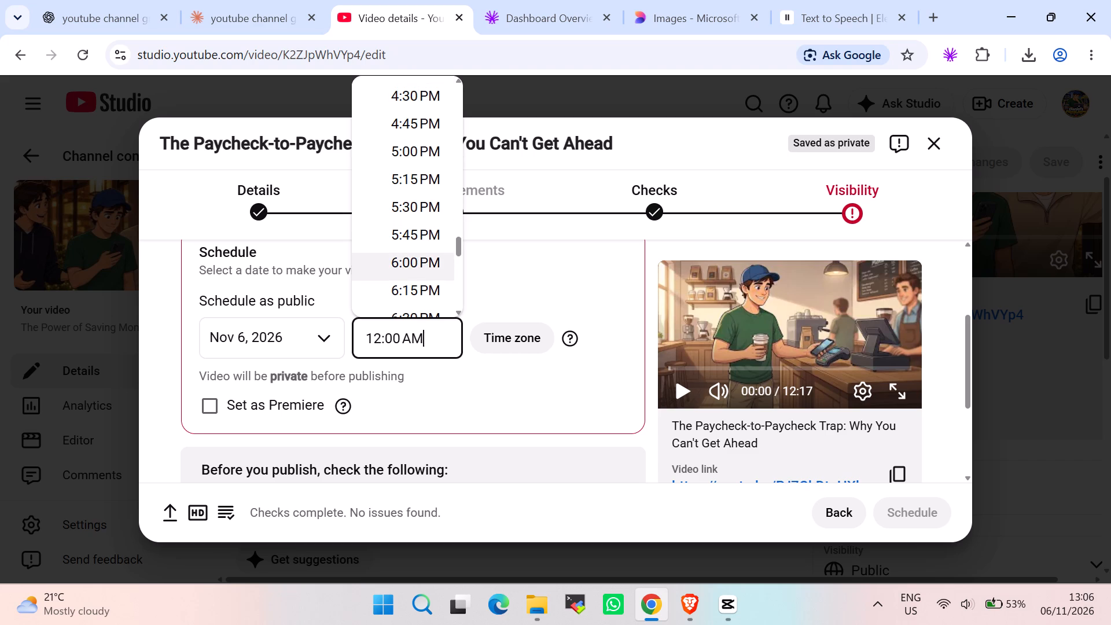
pyautogui.click(399, 263)
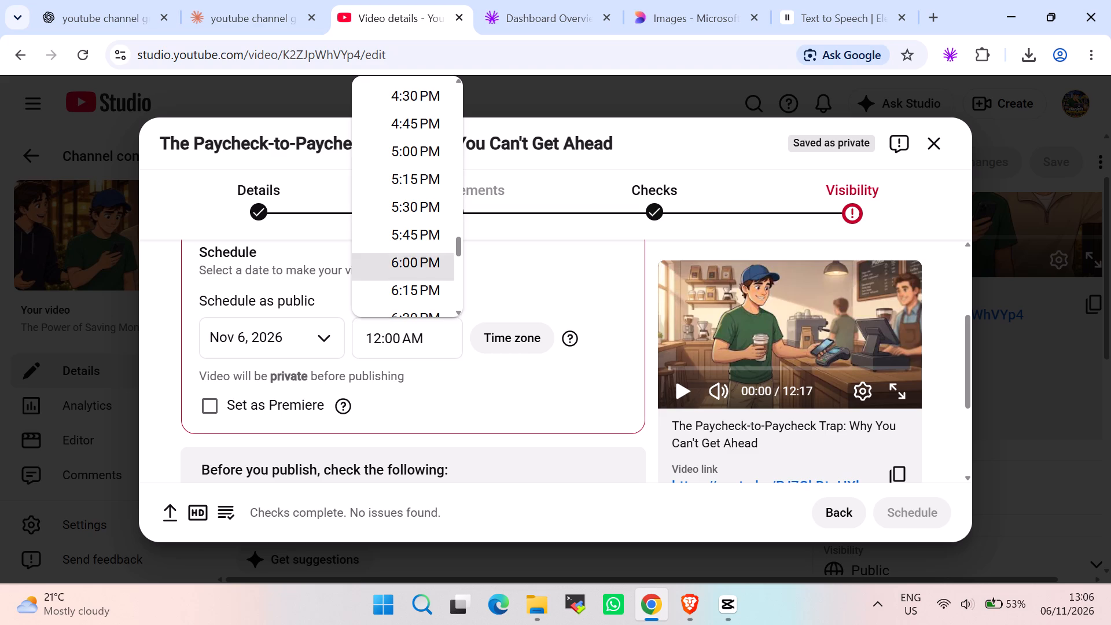
# Set the schedule's time zone to (GMT+0300) Local Time.
pyautogui.click(513, 340)
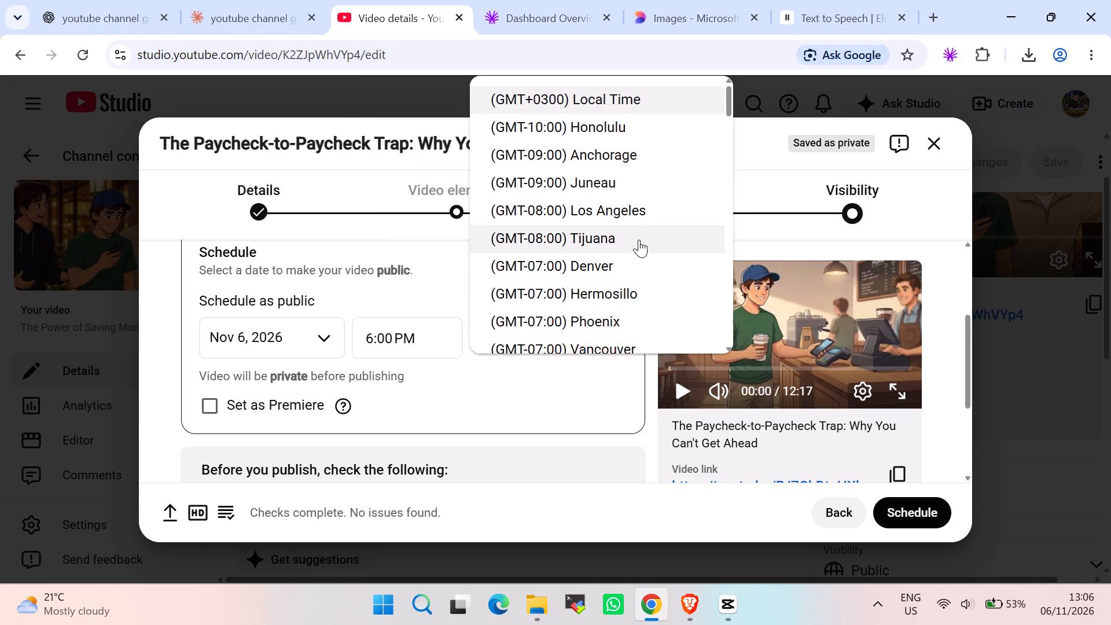
pyautogui.scroll(-1, 639, 241)
pyautogui.scroll(2, 641, 242)
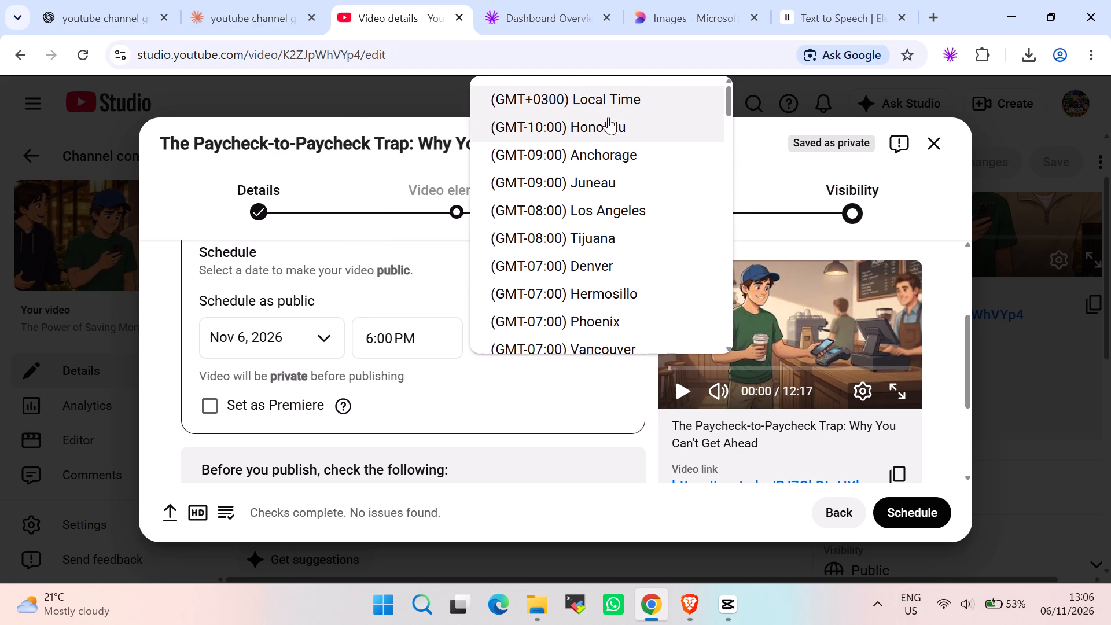
pyautogui.click(600, 98)
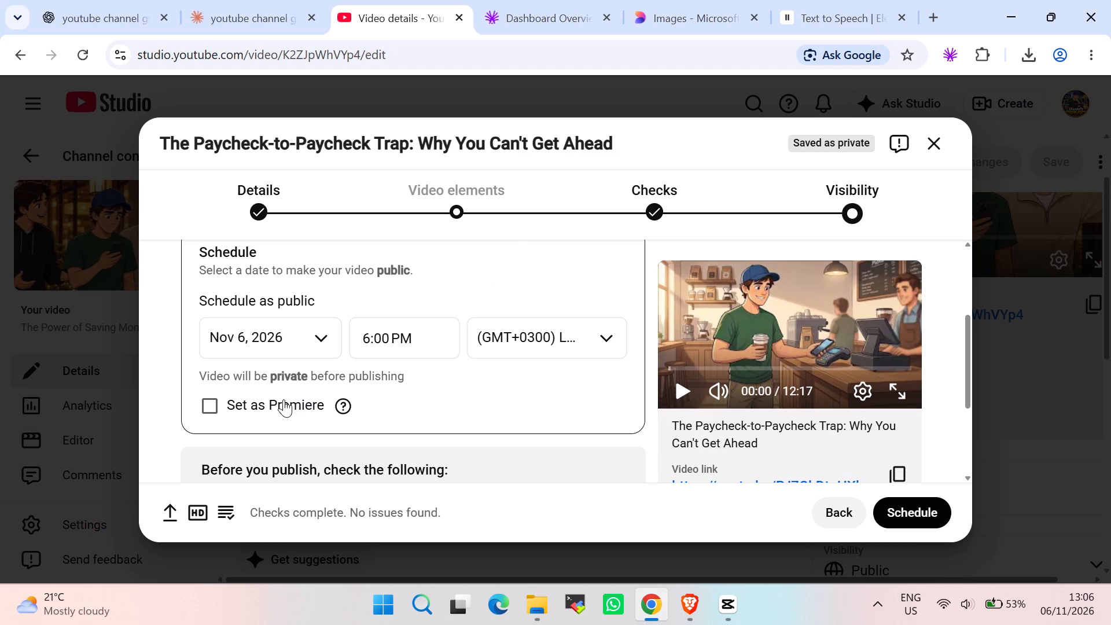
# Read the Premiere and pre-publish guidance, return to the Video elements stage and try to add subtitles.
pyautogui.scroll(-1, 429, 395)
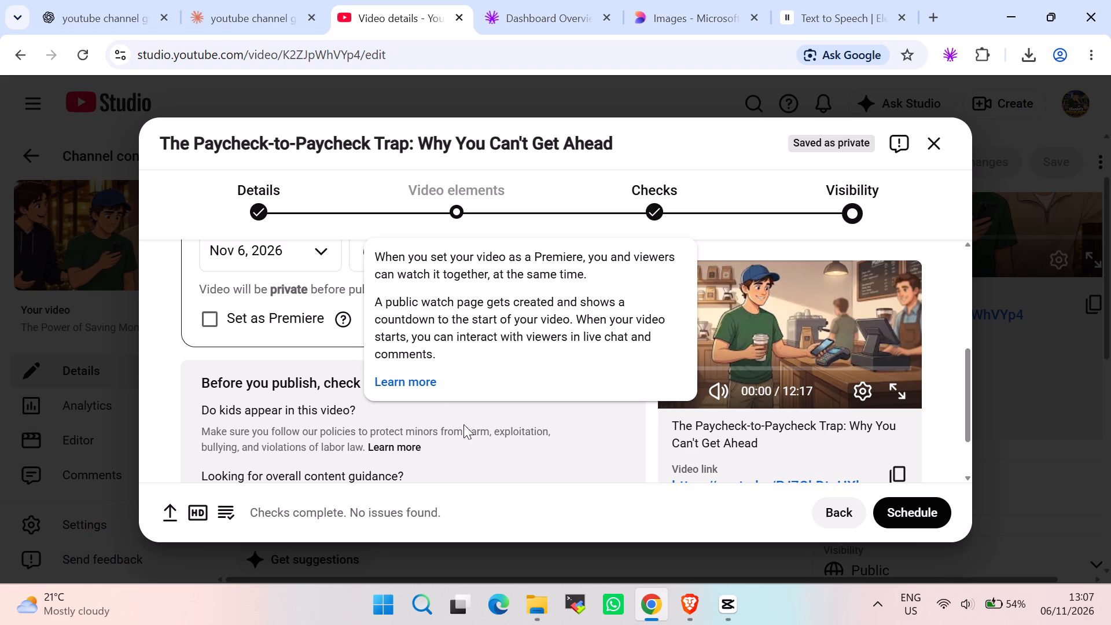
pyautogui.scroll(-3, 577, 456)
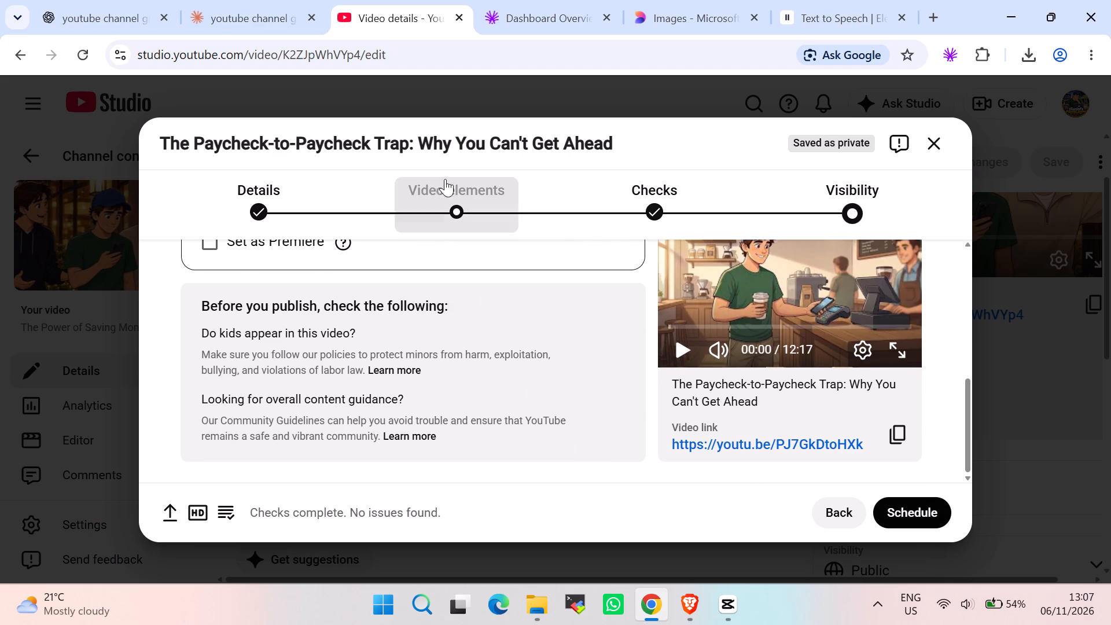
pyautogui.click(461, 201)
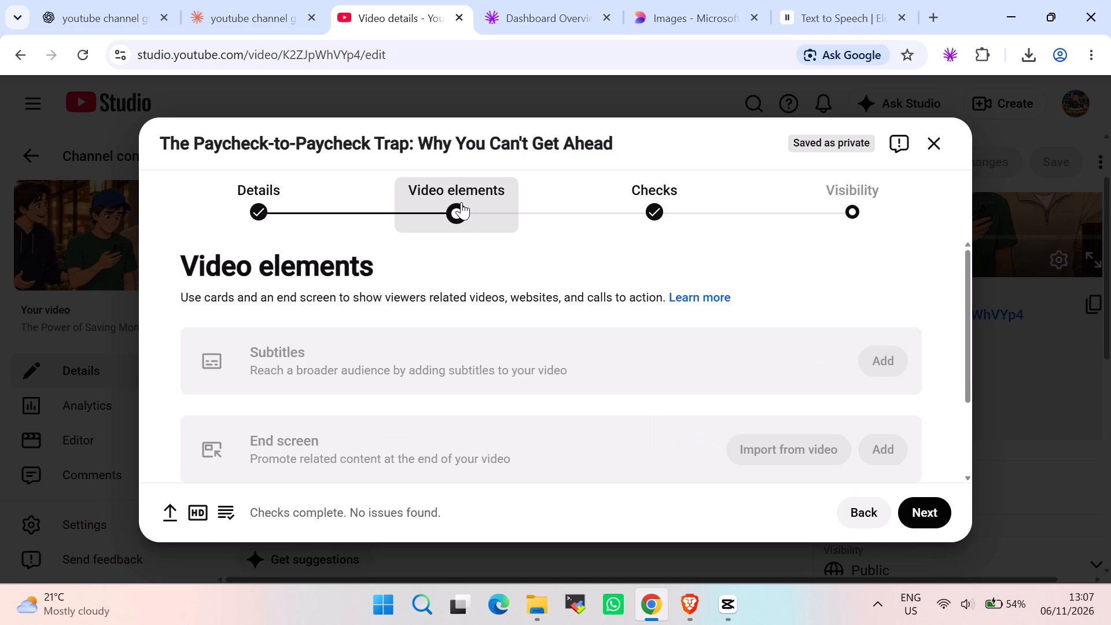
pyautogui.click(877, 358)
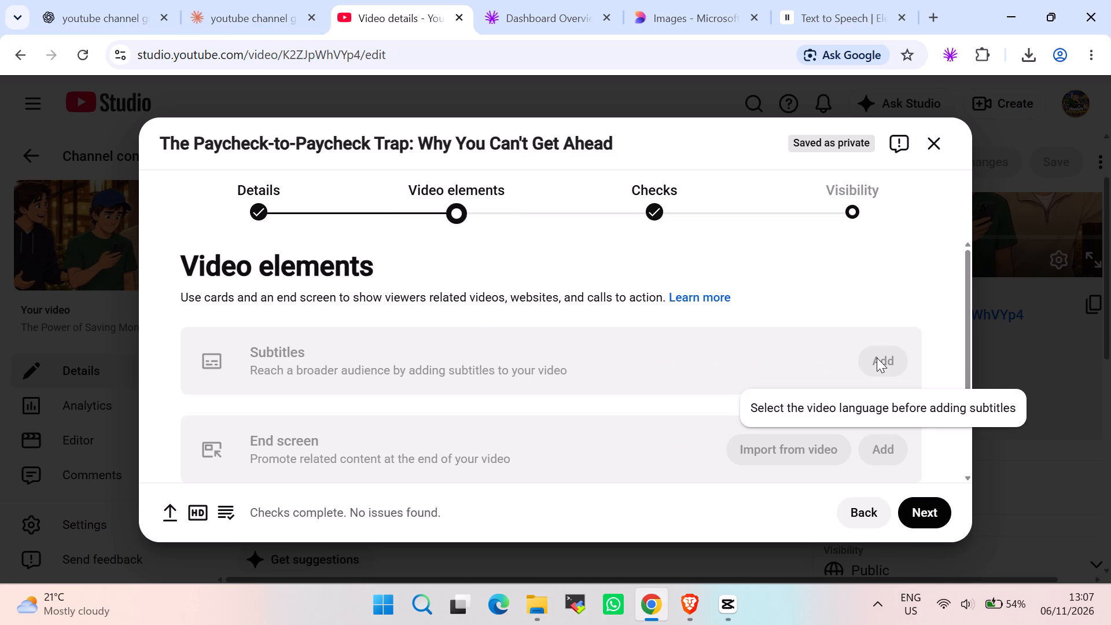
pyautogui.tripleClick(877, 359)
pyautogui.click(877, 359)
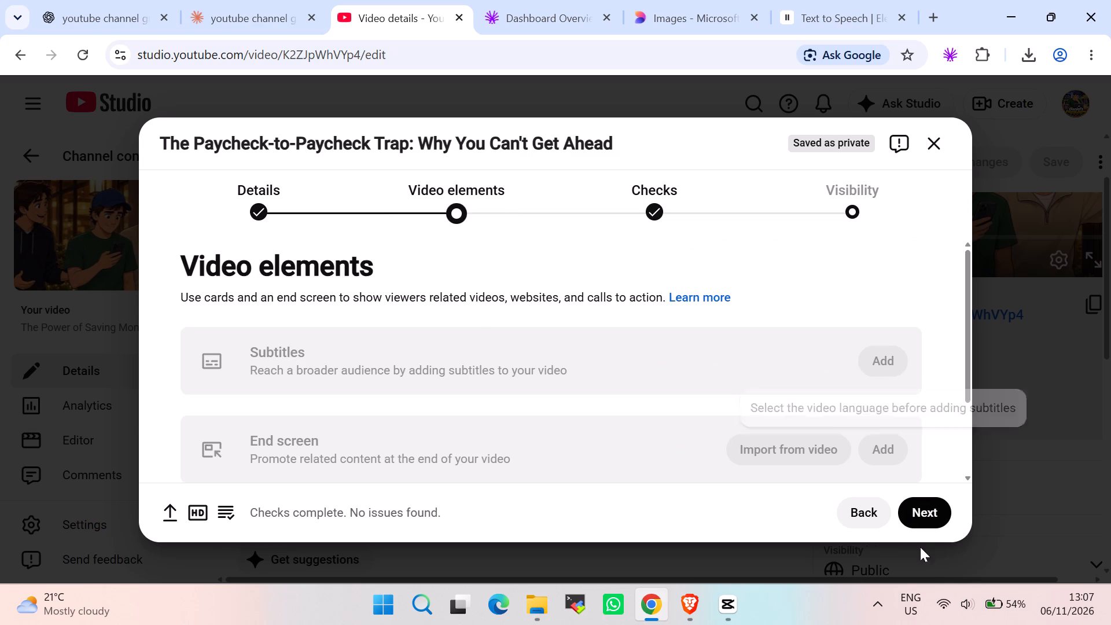
# Continue to the Visibility stage, schedule The Paycheck-to-Paycheck Trap video and dismiss the scheduling summary.
pyautogui.click(932, 514)
pyautogui.click(932, 514)
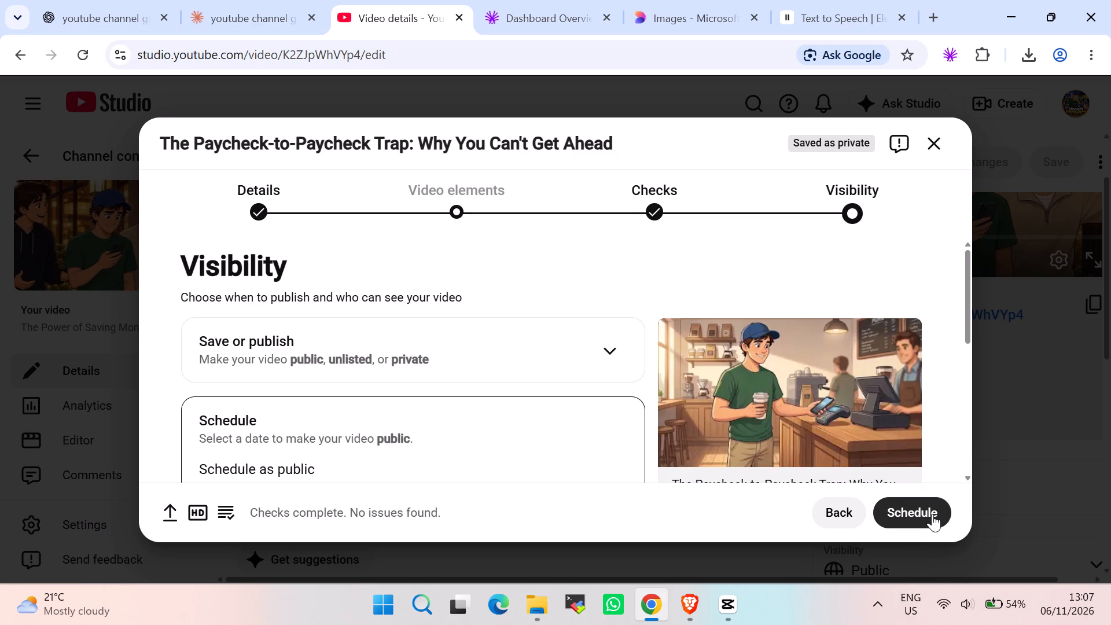
pyautogui.click(932, 514)
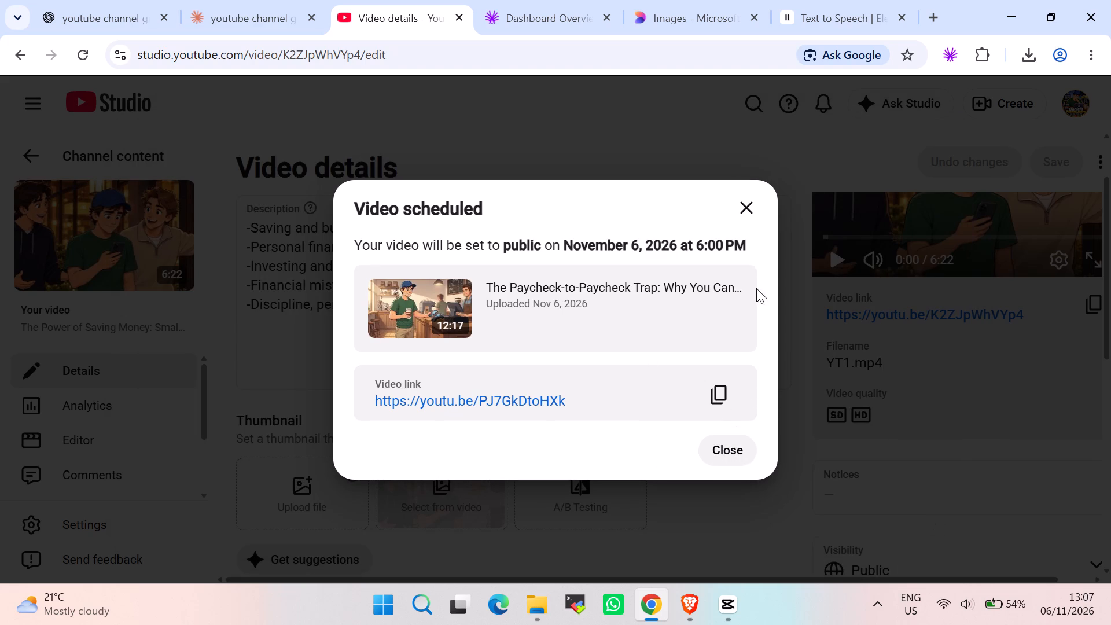
pyautogui.click(723, 446)
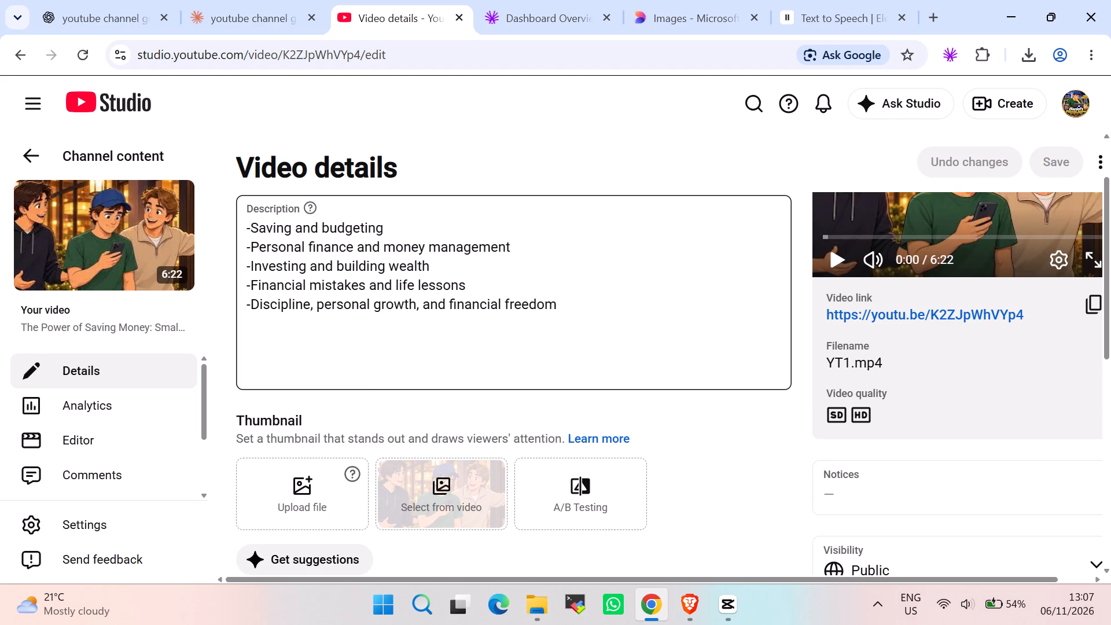
# Look over the details page and available sections of The Power of Saving Money video.
pyautogui.scroll(-3, 370, 383)
pyautogui.scroll(10, 375, 387)
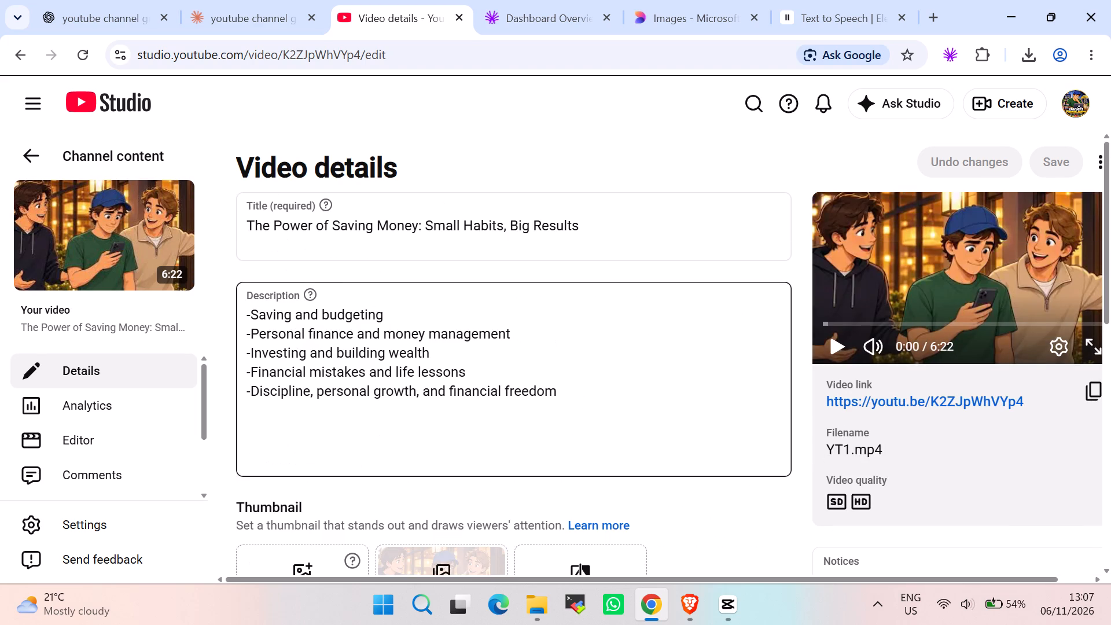
pyautogui.scroll(3, 119, 398)
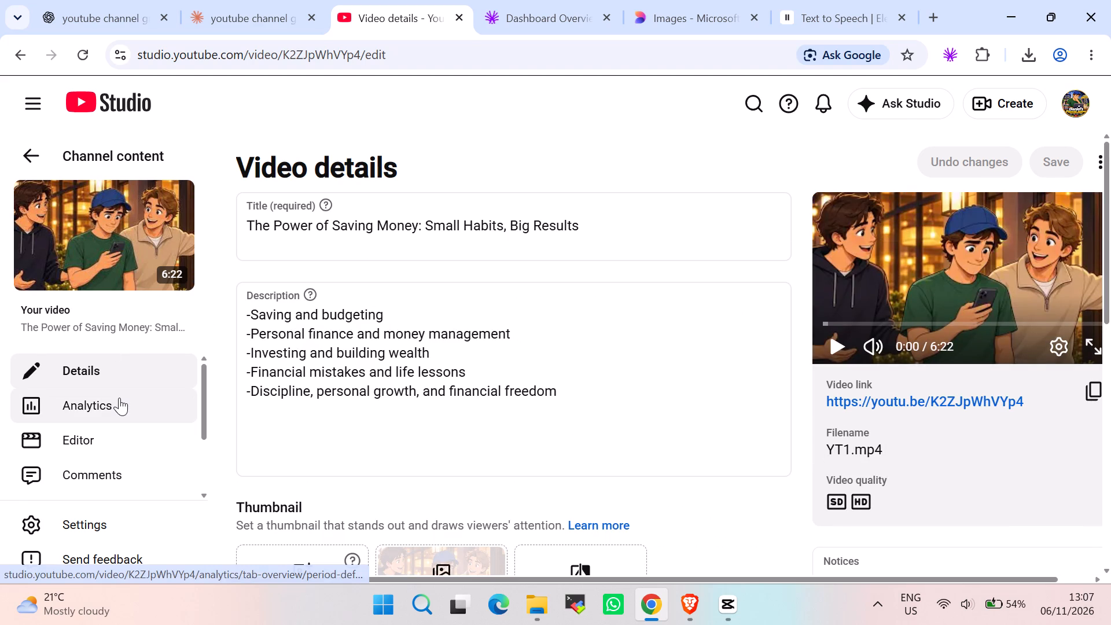
pyautogui.scroll(1, 119, 398)
pyautogui.scroll(-2, 119, 398)
pyautogui.scroll(4, 118, 397)
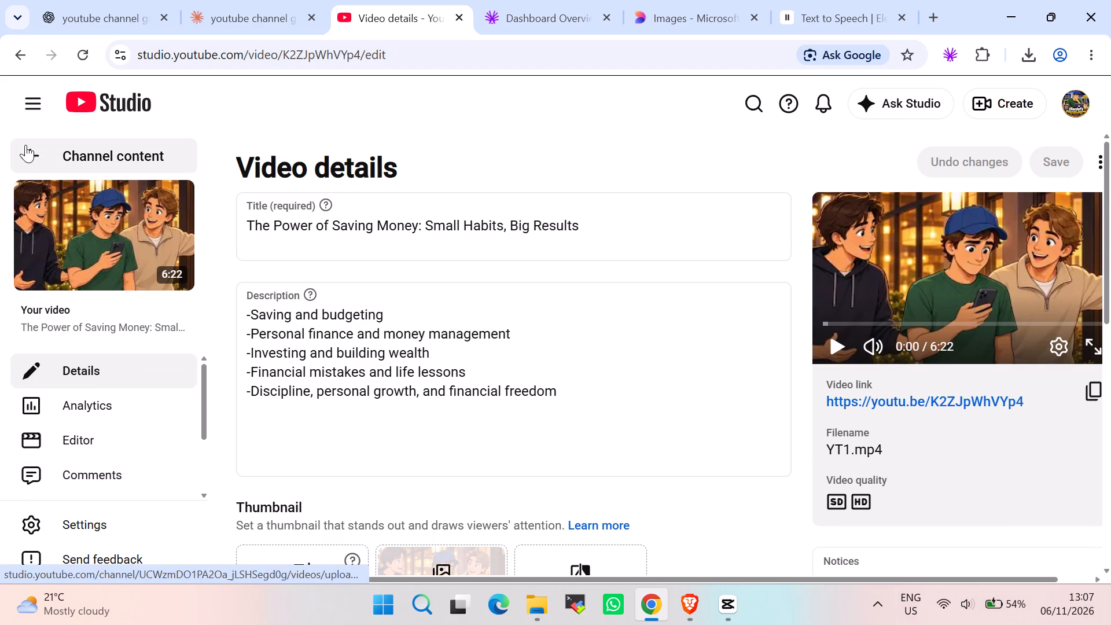
pyautogui.click(25, 152)
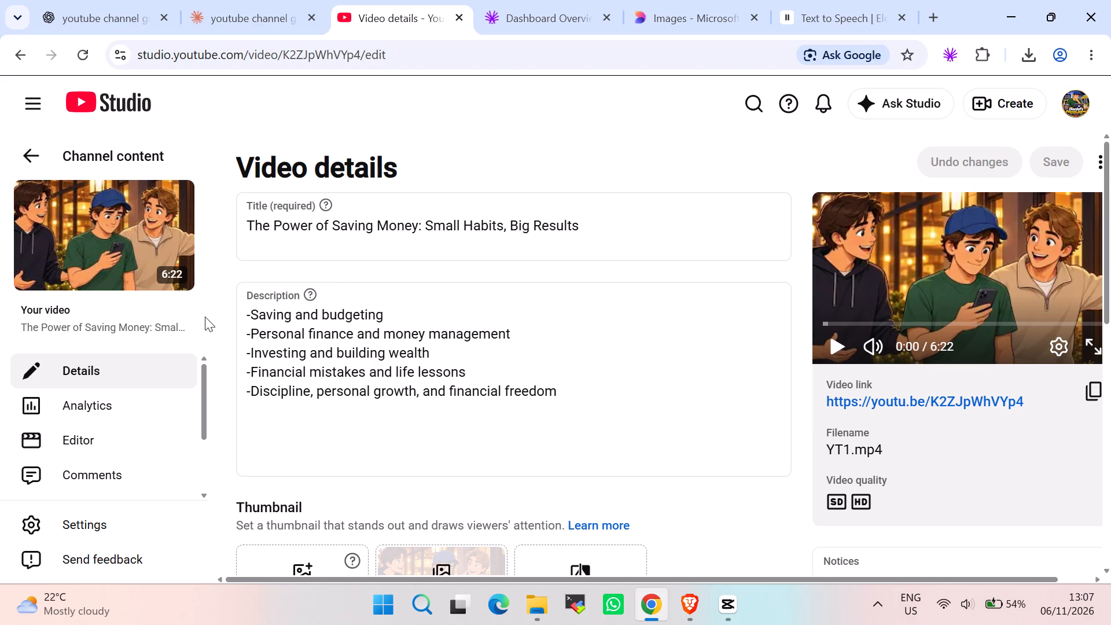
pyautogui.scroll(-5, 204, 519)
pyautogui.scroll(-3, 108, 471)
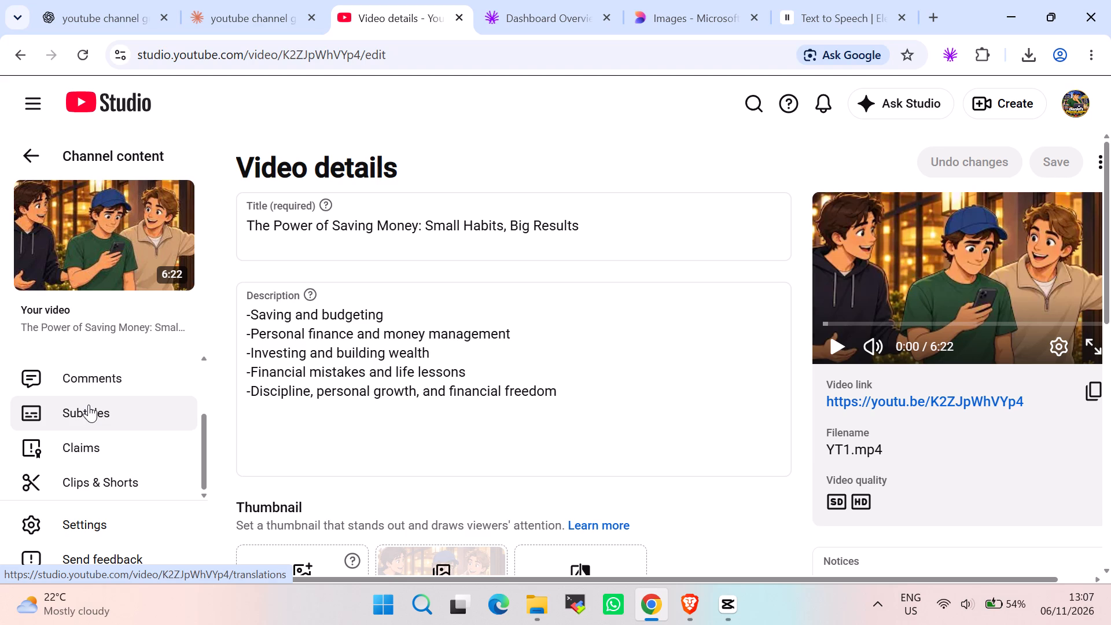
pyautogui.scroll(4, 93, 407)
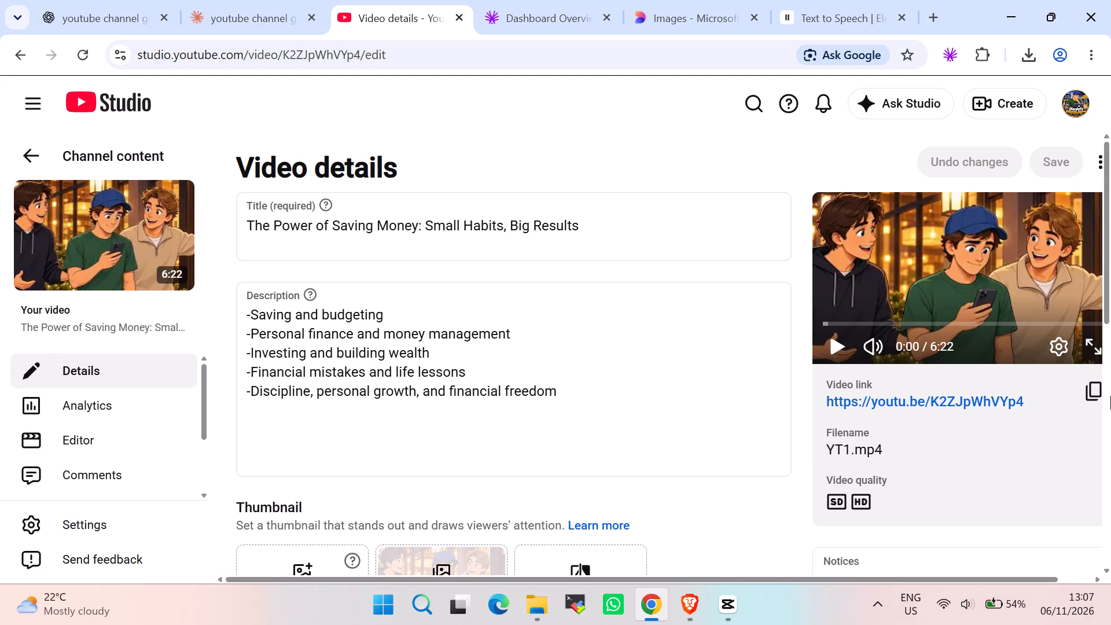
pyautogui.scroll(4, 105, 392)
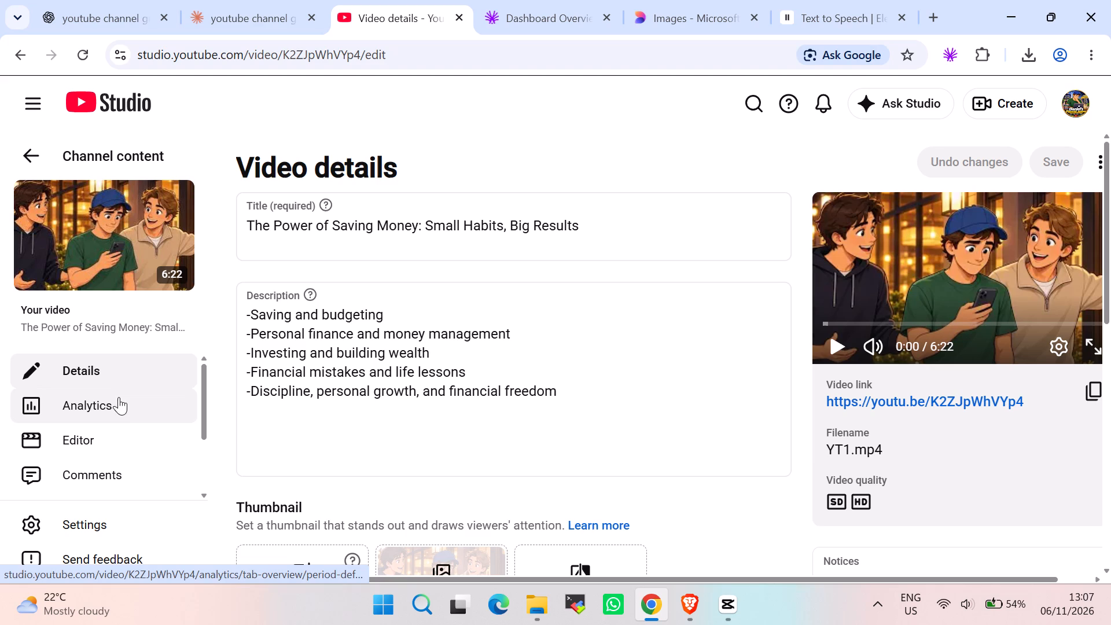
pyautogui.scroll(-3, 134, 410)
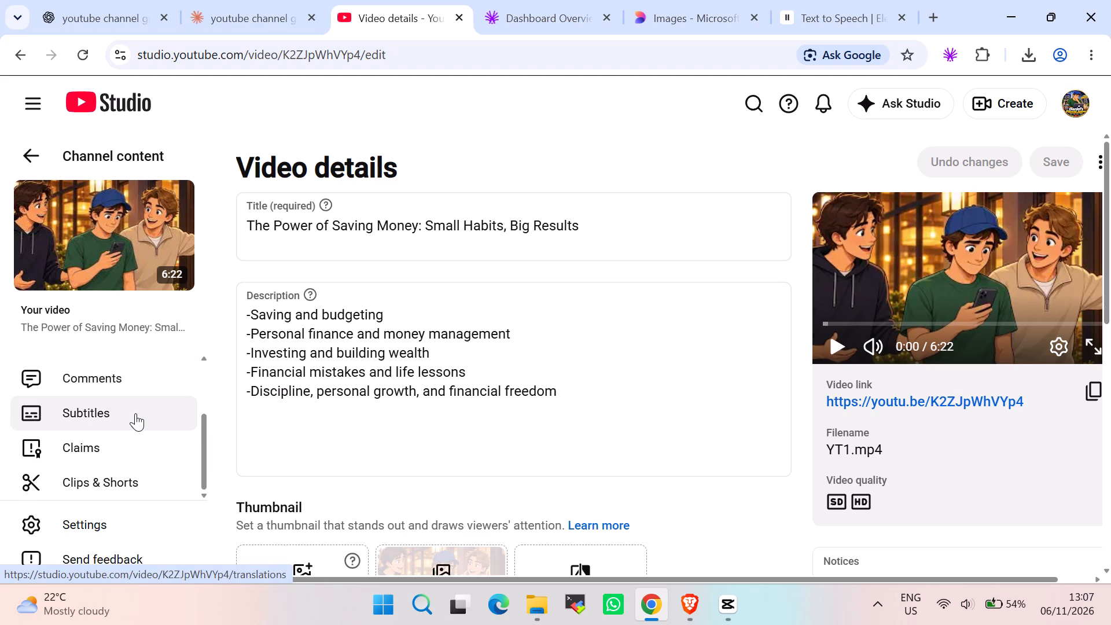
pyautogui.scroll(2, 135, 413)
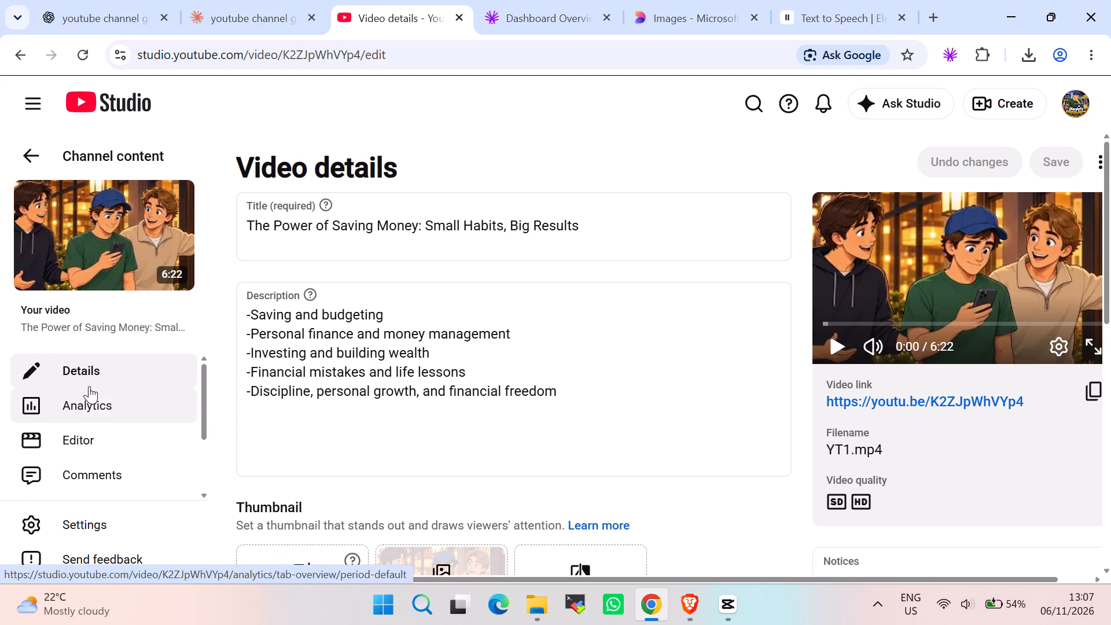
# Open the analytics of The Power of Saving Money video and review the overview down to audience retention.
pyautogui.click(98, 399)
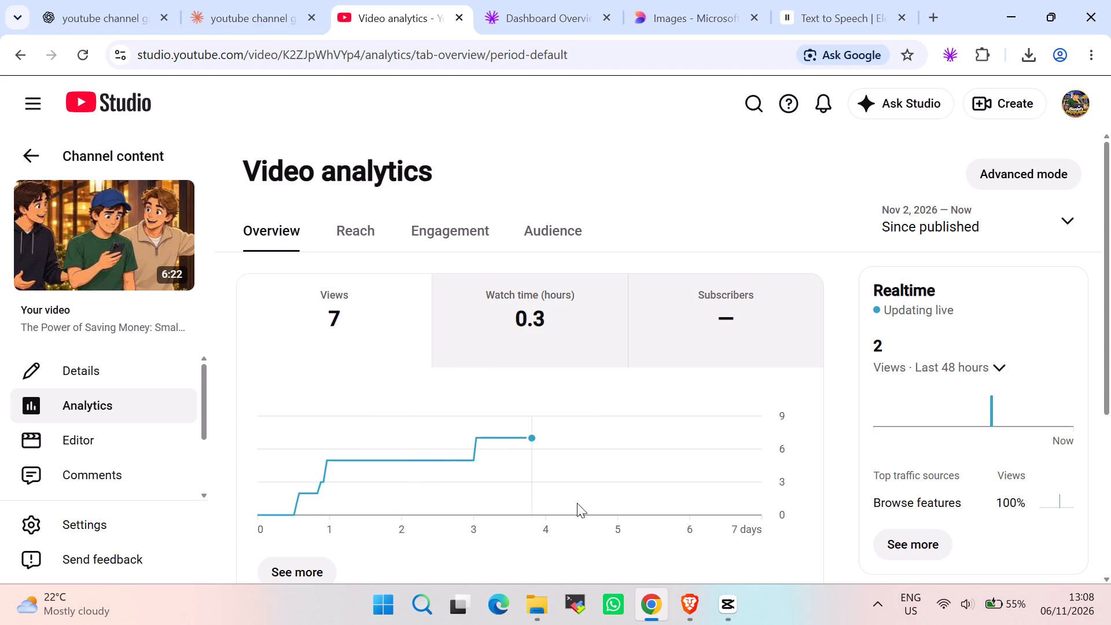
pyautogui.scroll(-4, 570, 500)
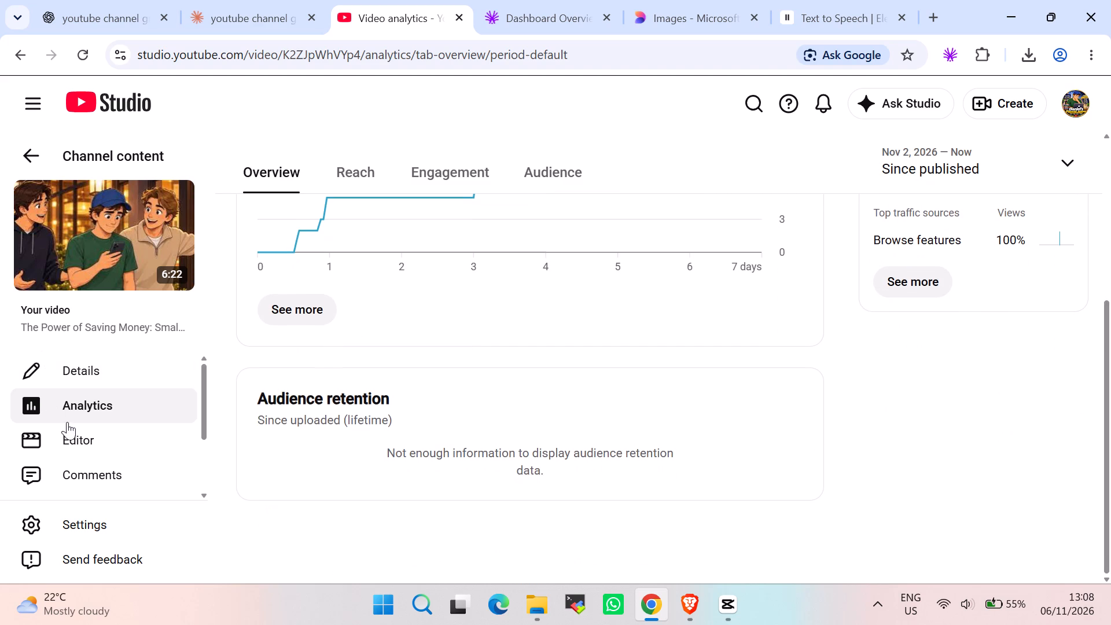
pyautogui.scroll(-1, 71, 429)
pyautogui.scroll(8, 93, 422)
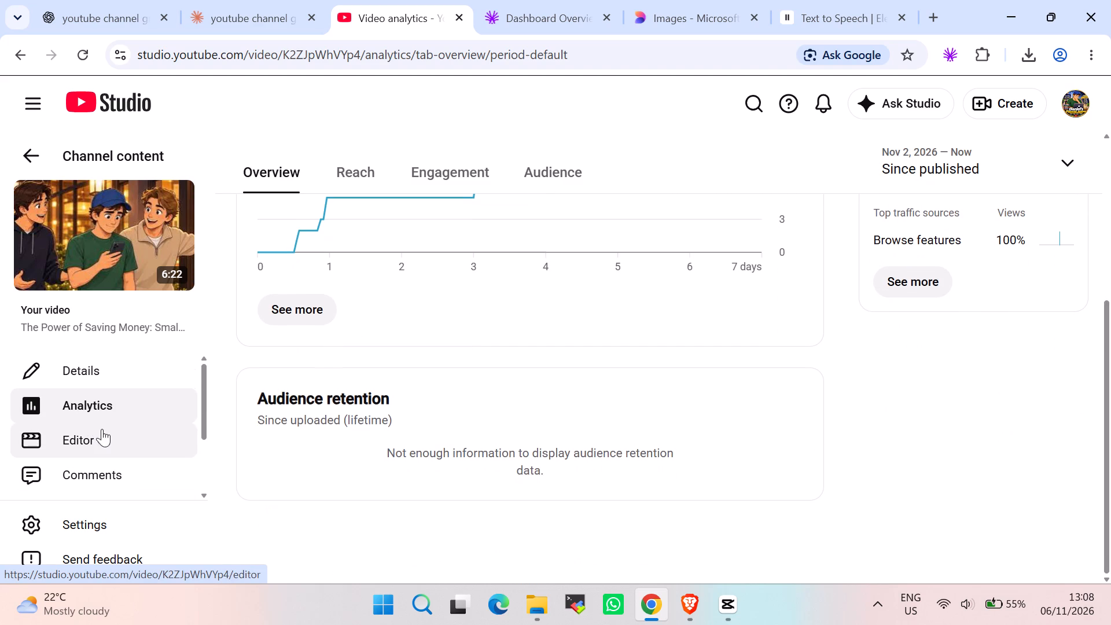
# Return to the Channel content list of videos.
pyautogui.click(32, 146)
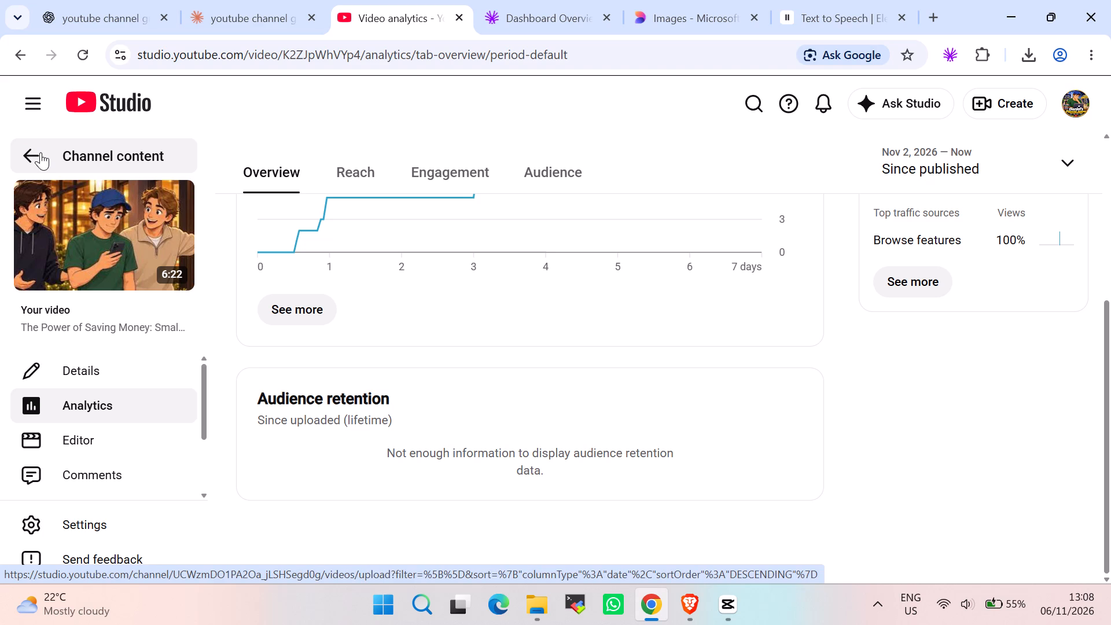
pyautogui.click(41, 152)
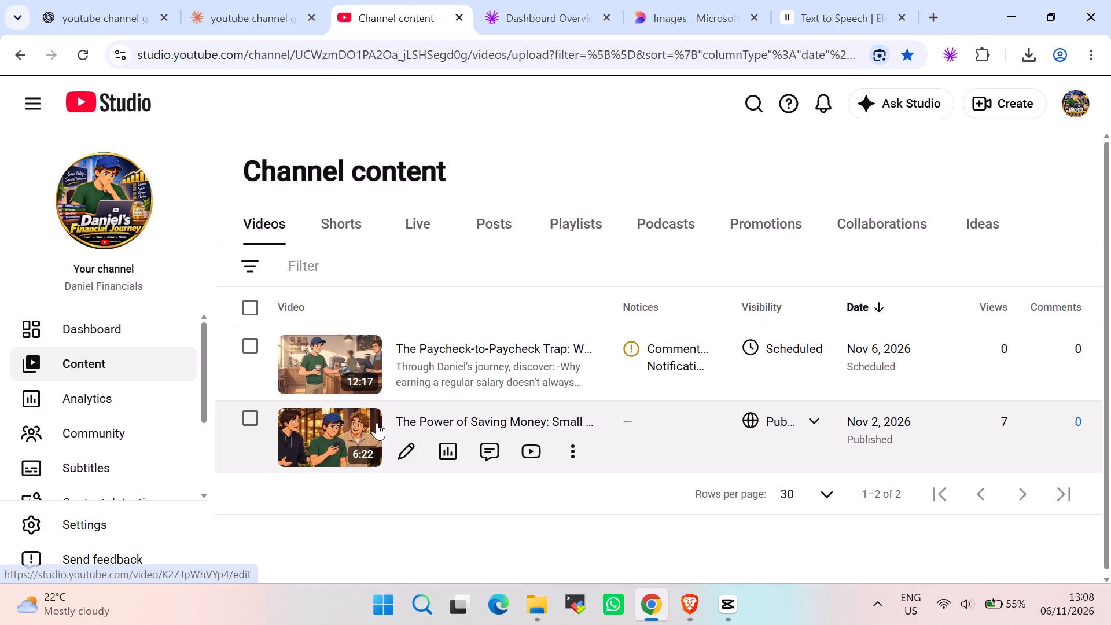
# Examine the limited-features notice on The Paycheck-to-Paycheck Trap video in the content list.
pyautogui.click(636, 351)
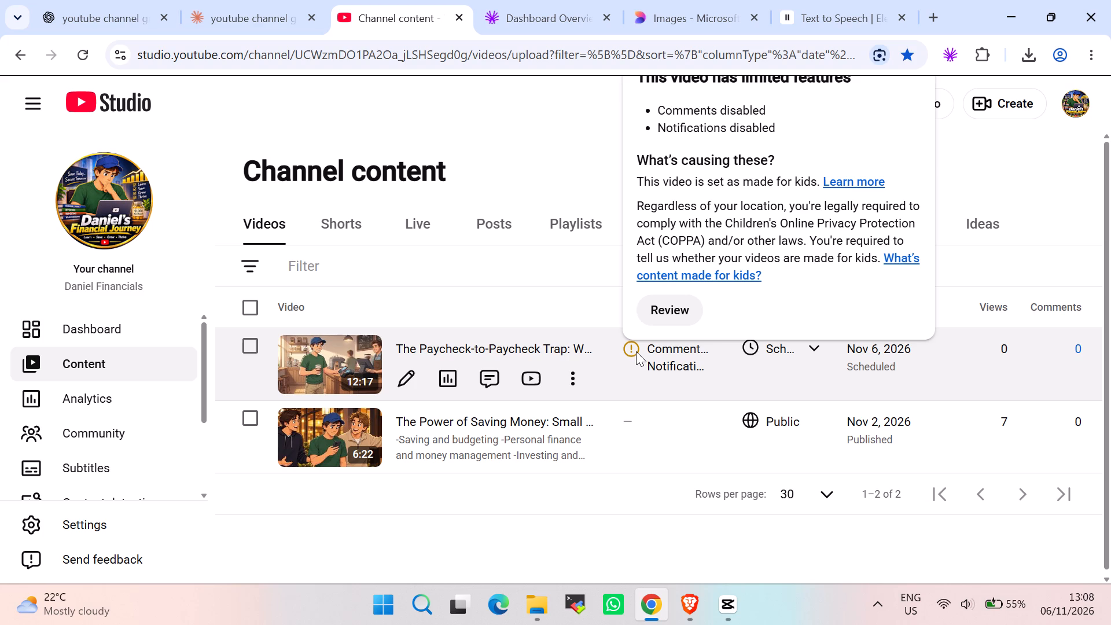
pyautogui.scroll(3, 671, 201)
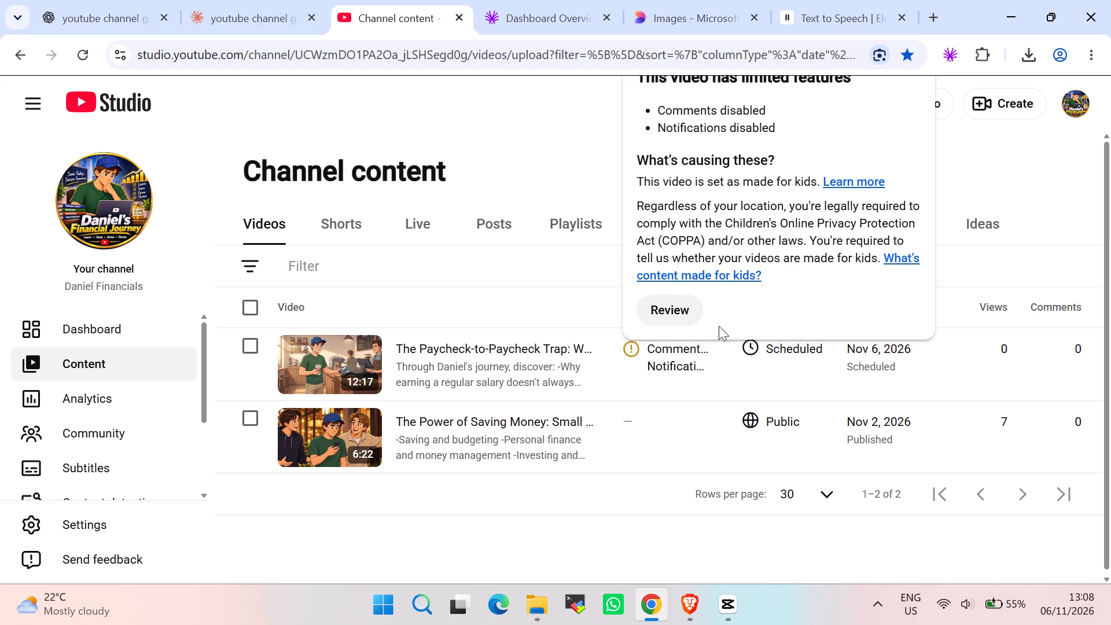
pyautogui.click(650, 345)
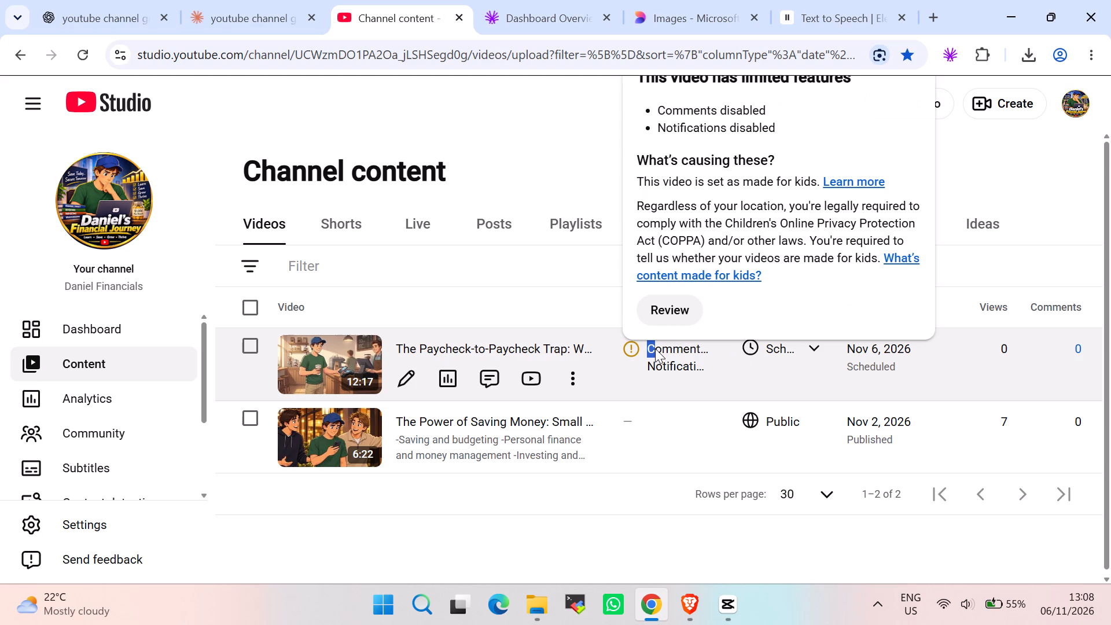
pyautogui.click(632, 346)
pyautogui.doubleClick(634, 347)
# Open the details of The Paycheck-to-Paycheck Trap video and set its audience to "No, it's not made for kids".
pyautogui.click(404, 387)
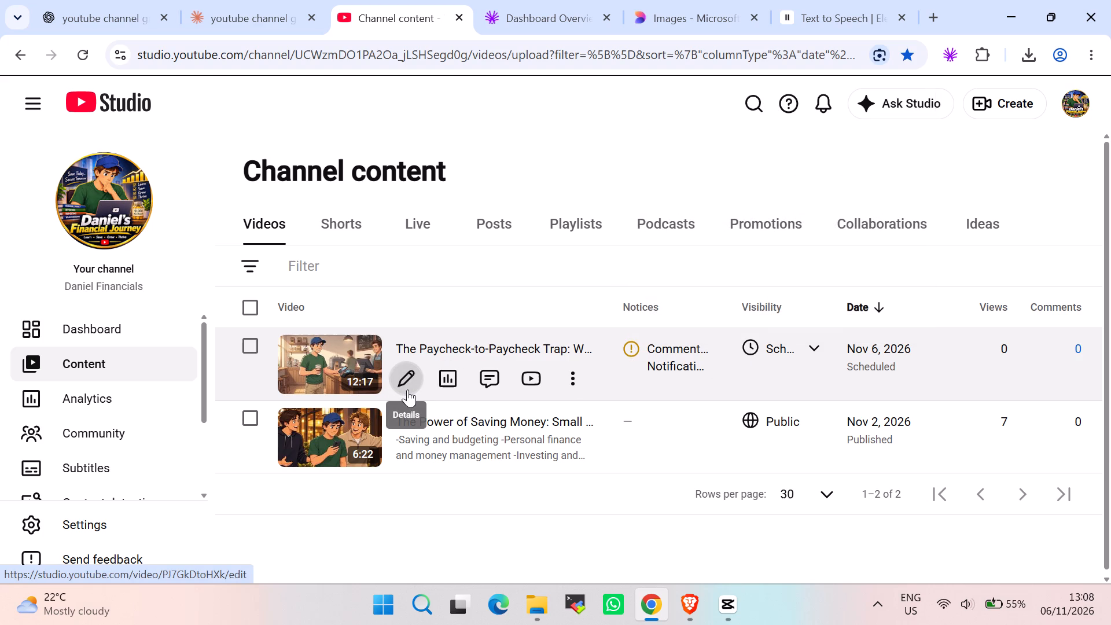
pyautogui.click(406, 381)
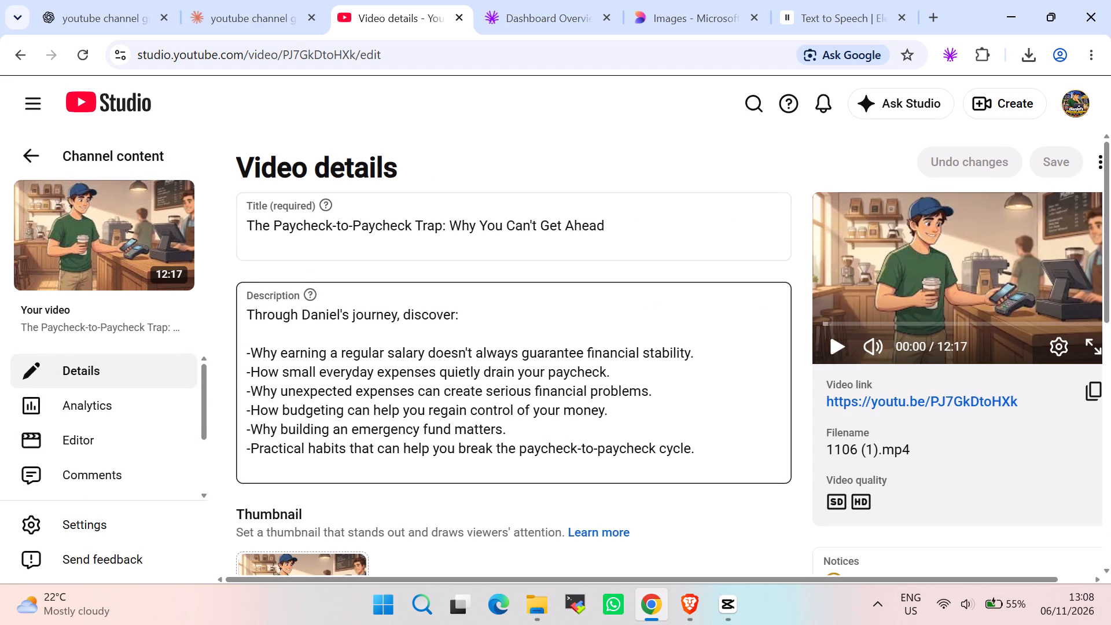
pyautogui.scroll(-4, 214, 460)
pyautogui.scroll(-3, 437, 486)
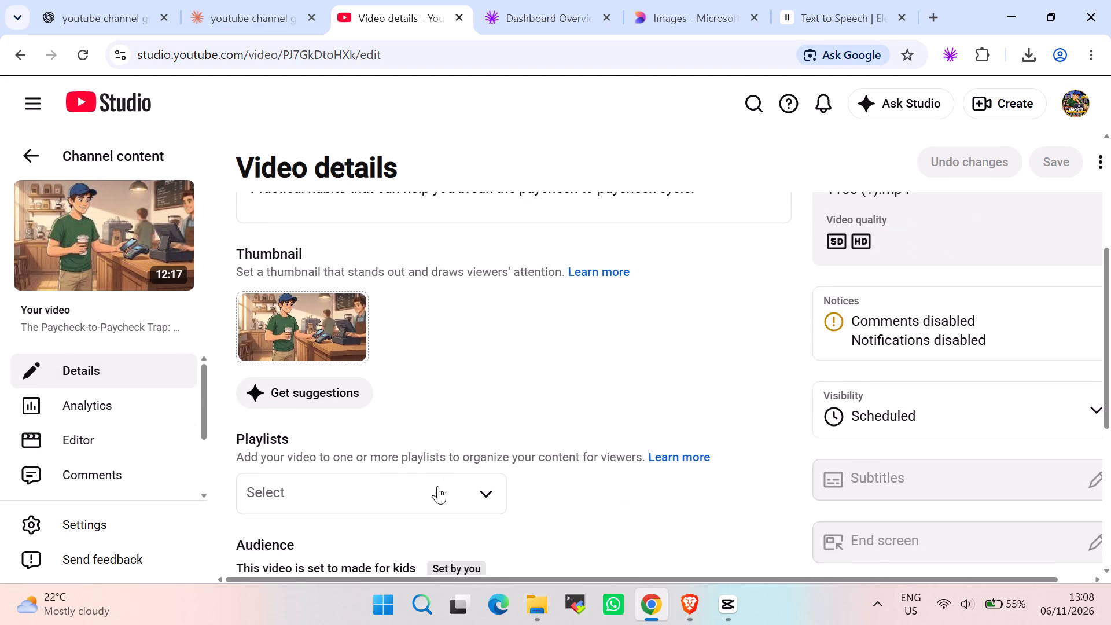
pyautogui.scroll(5, 437, 486)
pyautogui.scroll(-5, 436, 480)
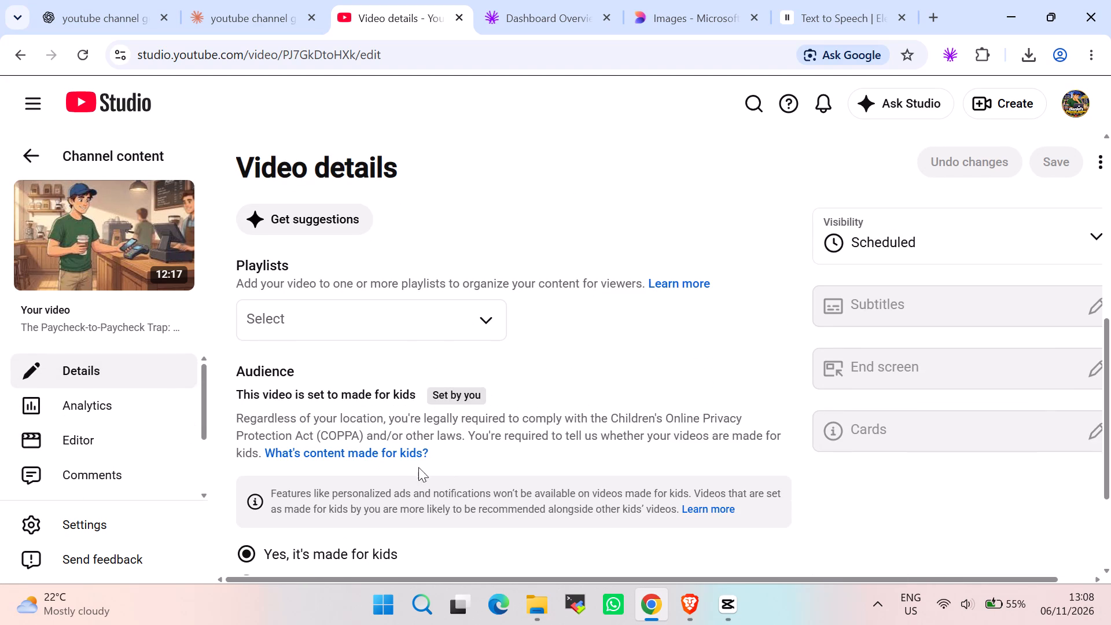
pyautogui.scroll(-3, 325, 486)
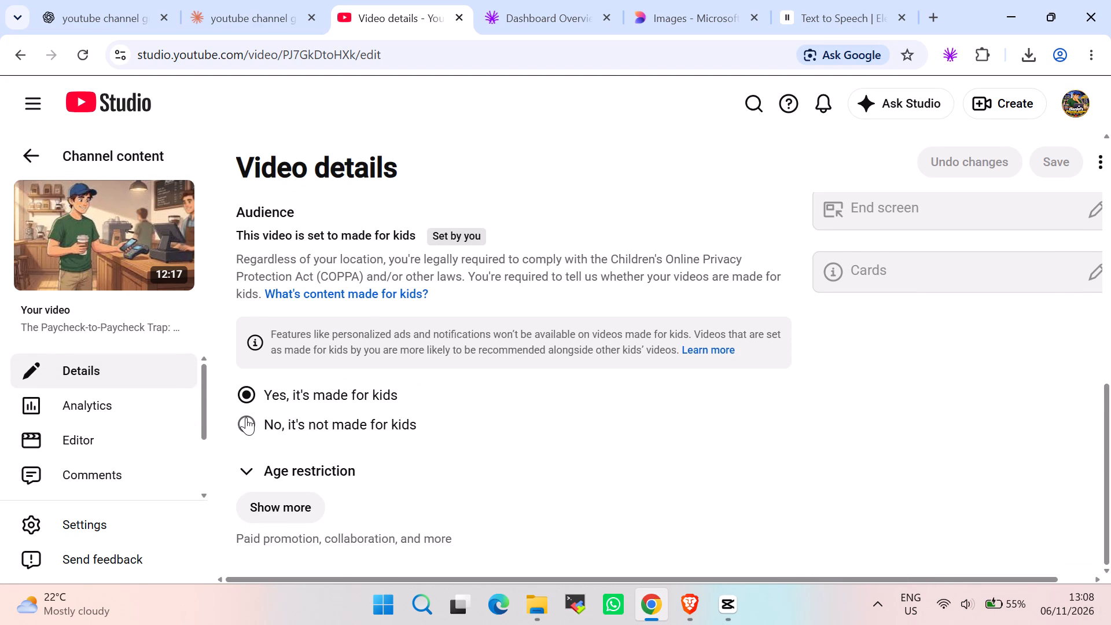
pyautogui.click(246, 417)
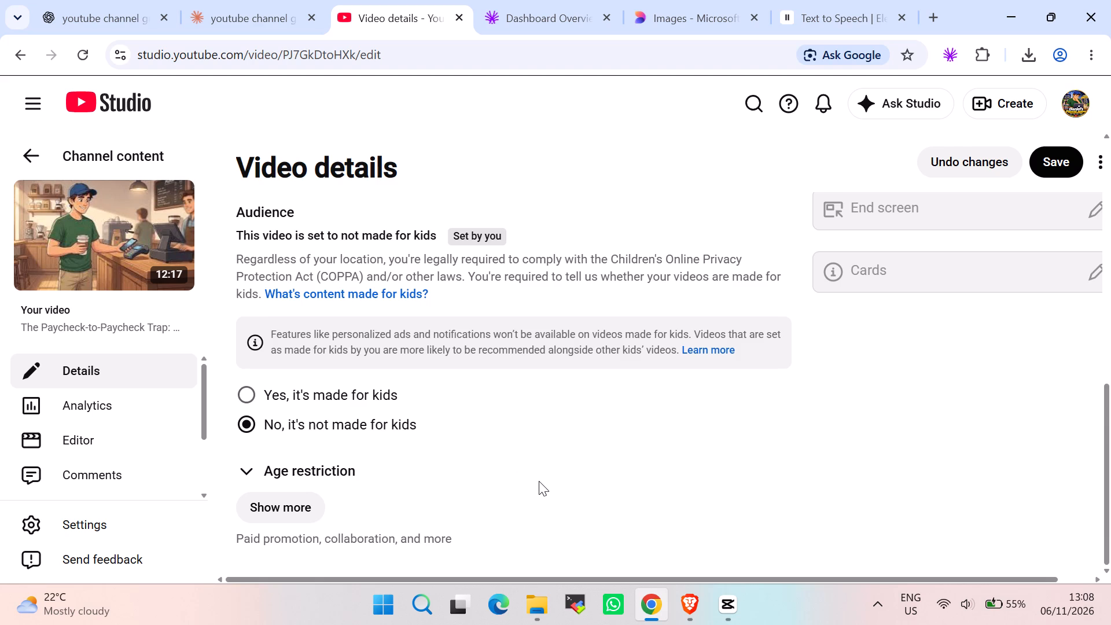
# Try to open the video's subtitles and check the notice about disabled comments and notifications.
pyautogui.scroll(3, 539, 481)
pyautogui.scroll(-1, 539, 481)
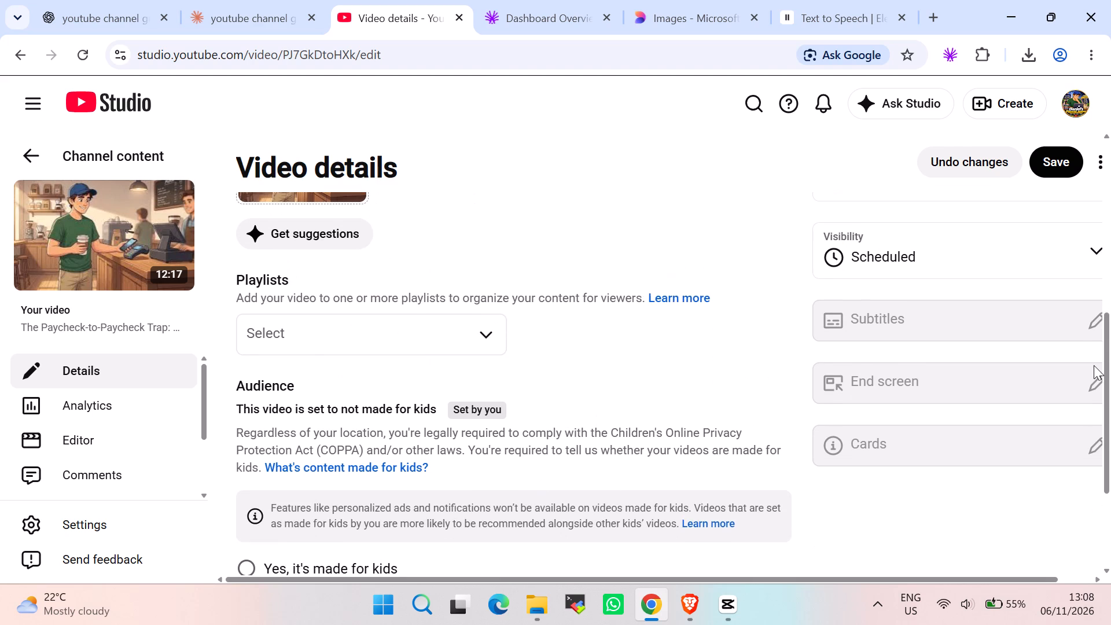
pyautogui.click(1089, 319)
pyautogui.doubleClick(1088, 321)
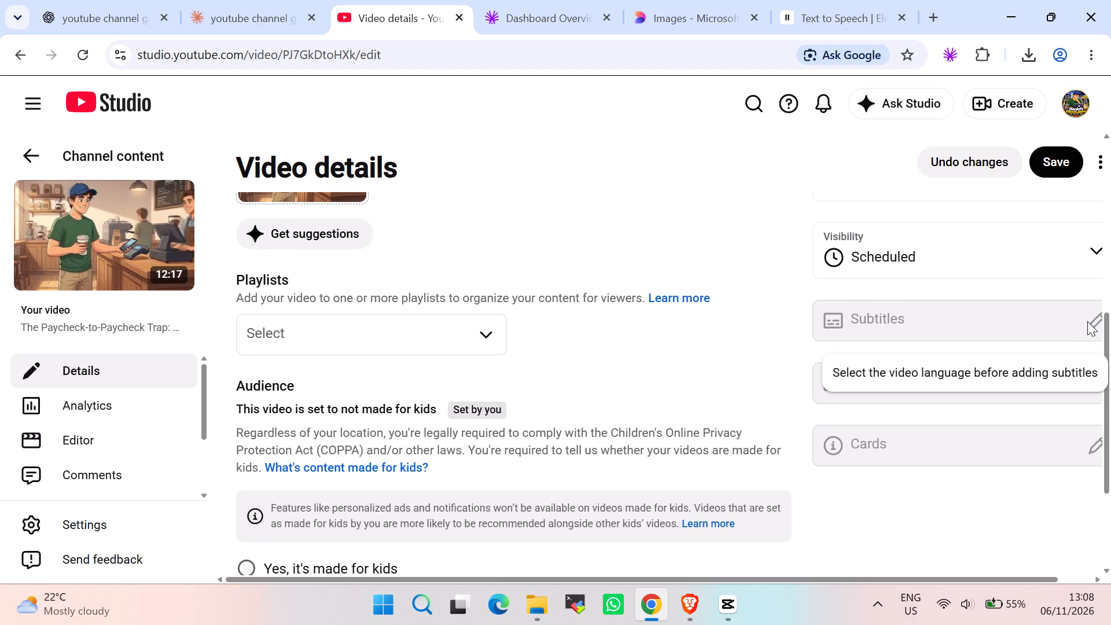
pyautogui.scroll(4, 948, 347)
pyautogui.scroll(-1, 950, 355)
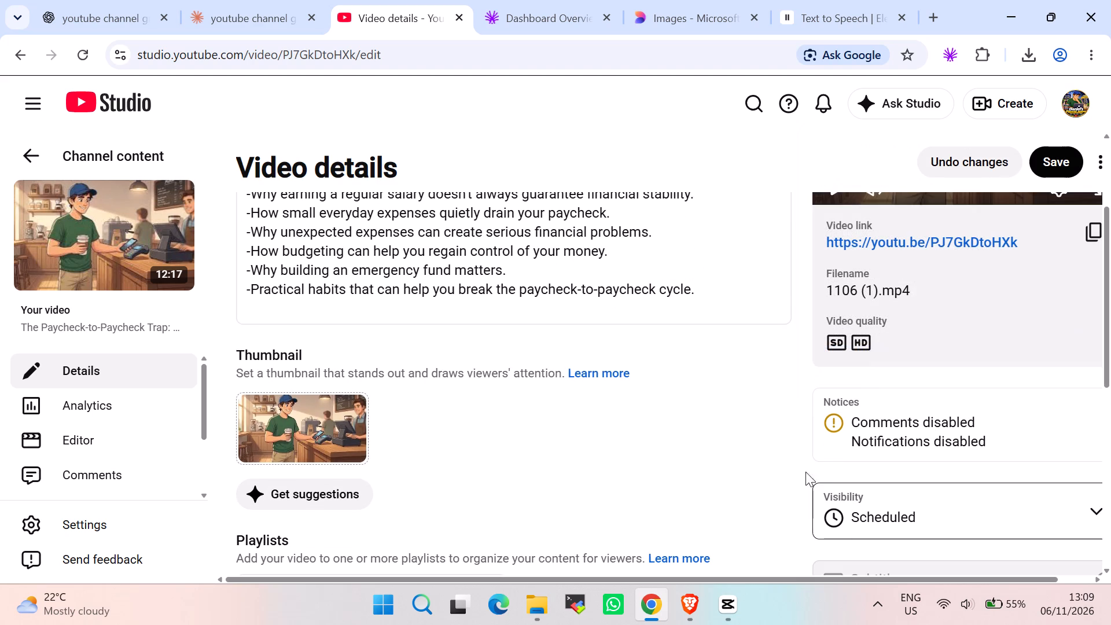
pyautogui.scroll(-4, 729, 457)
pyautogui.scroll(4, 732, 458)
pyautogui.click(959, 432)
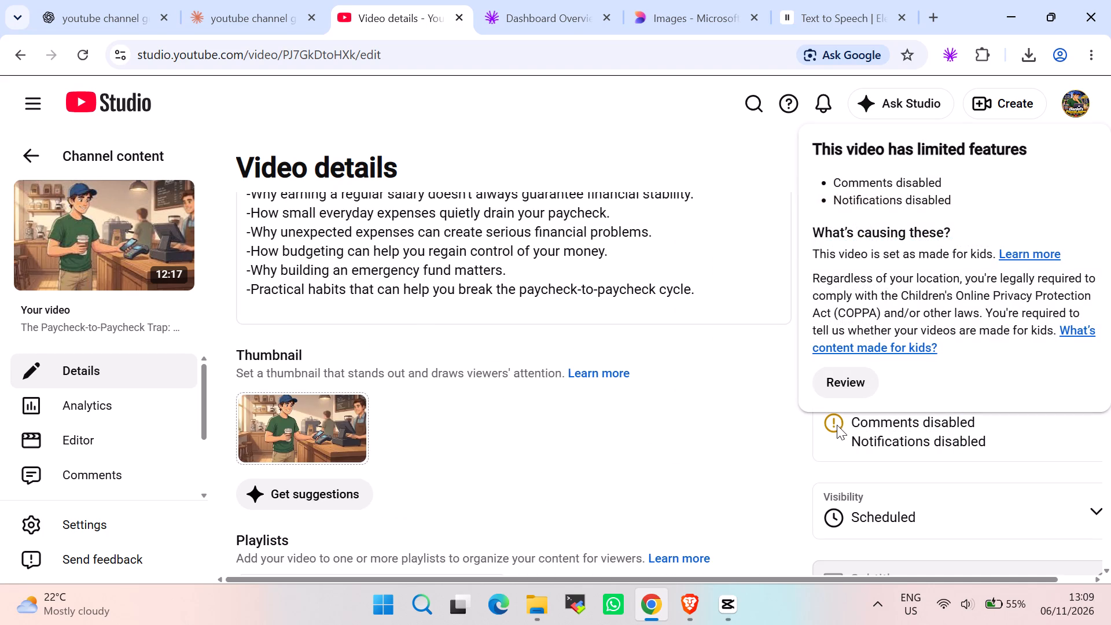
# Save the video's changed audience setting.
pyautogui.scroll(-5, 649, 466)
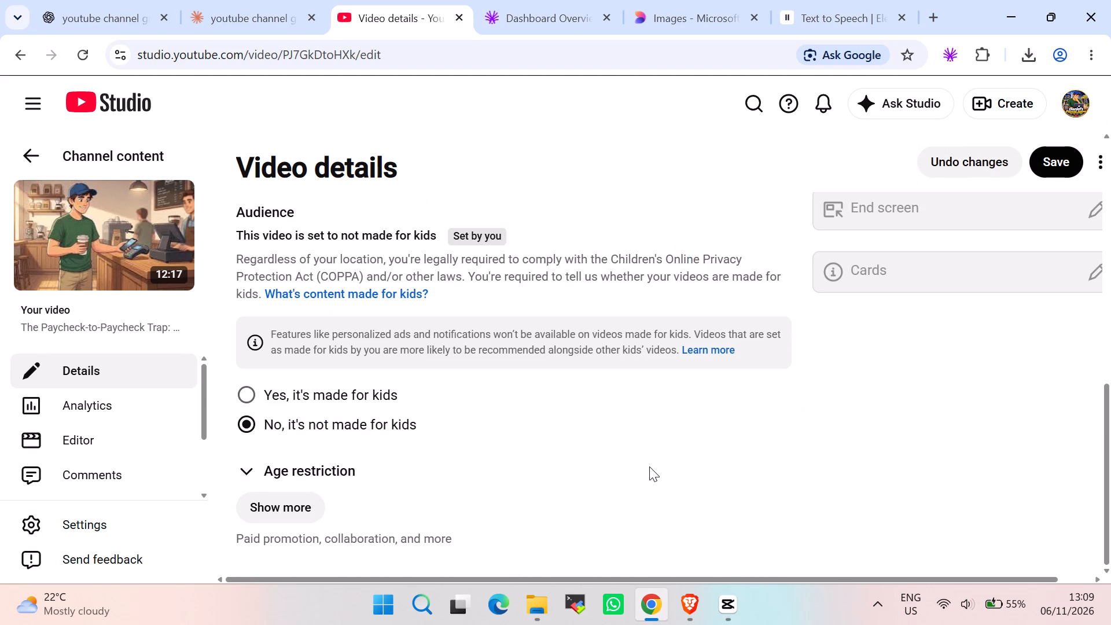
pyautogui.scroll(-4, 649, 466)
pyautogui.click(1052, 160)
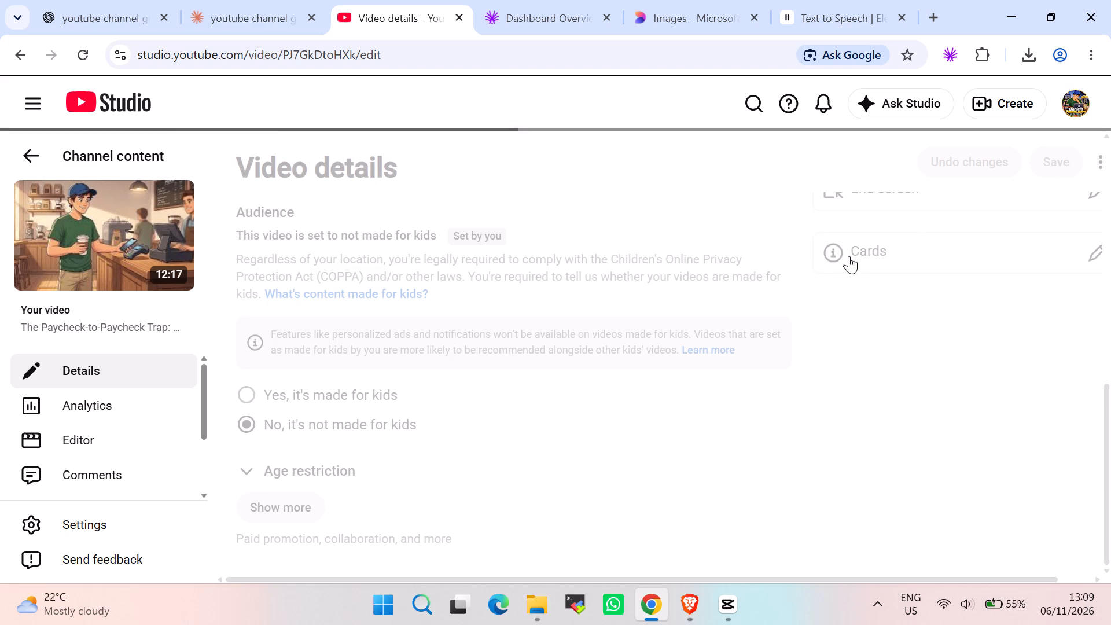
# Check the video's notices and feature sections, and try again to open its subtitles.
pyautogui.scroll(3, 761, 378)
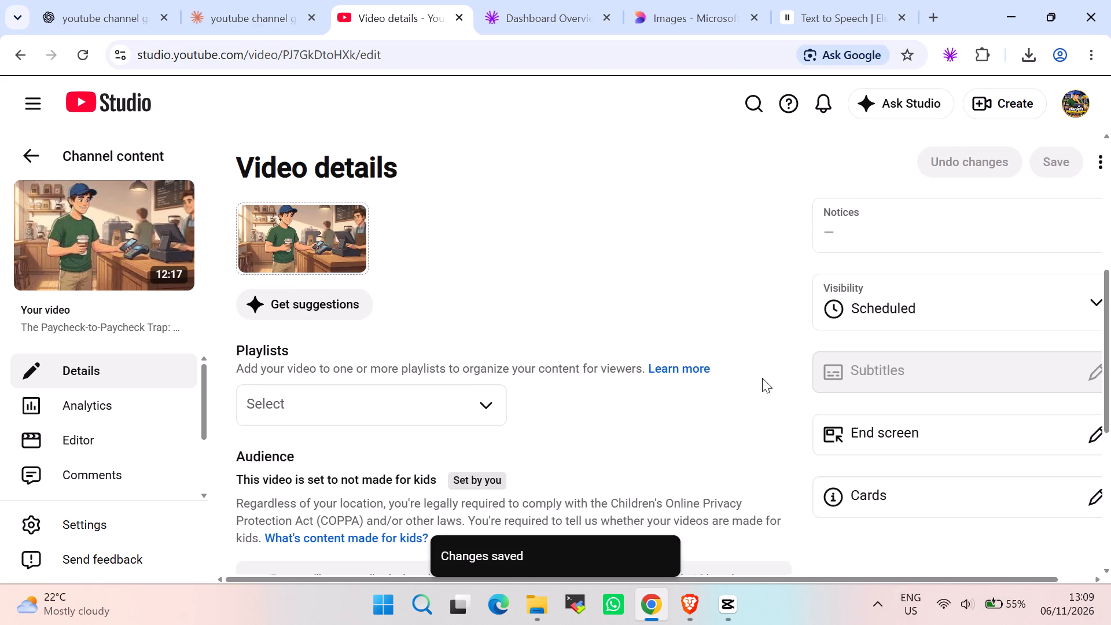
pyautogui.scroll(1, 762, 378)
pyautogui.scroll(-1, 762, 378)
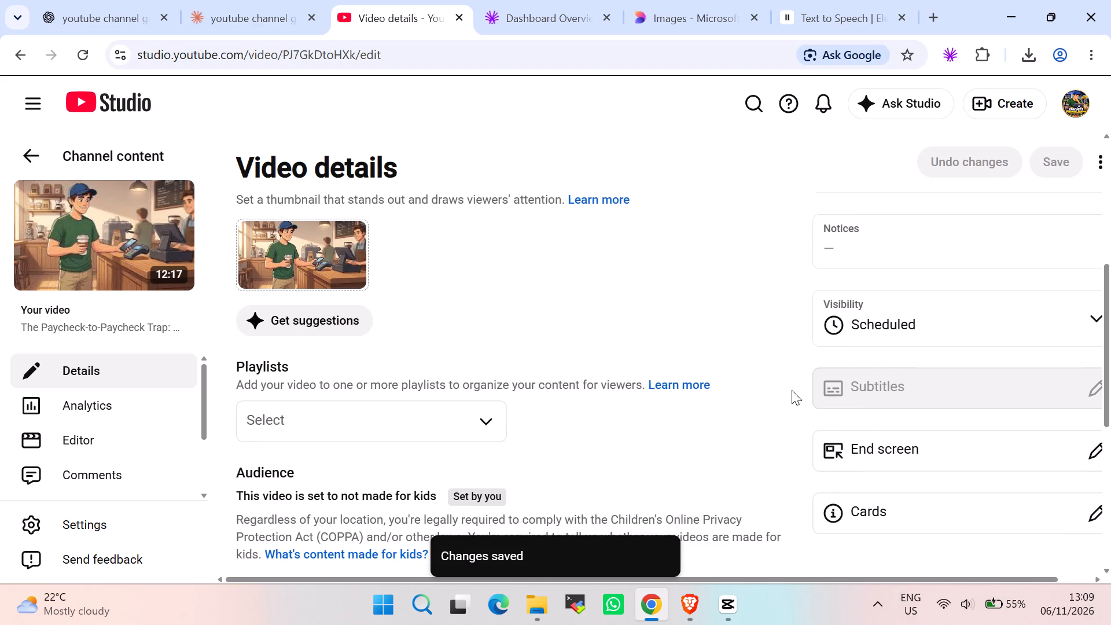
pyautogui.scroll(2, 793, 390)
pyautogui.scroll(-2, 793, 390)
pyautogui.scroll(2, 793, 390)
pyautogui.scroll(-3, 793, 390)
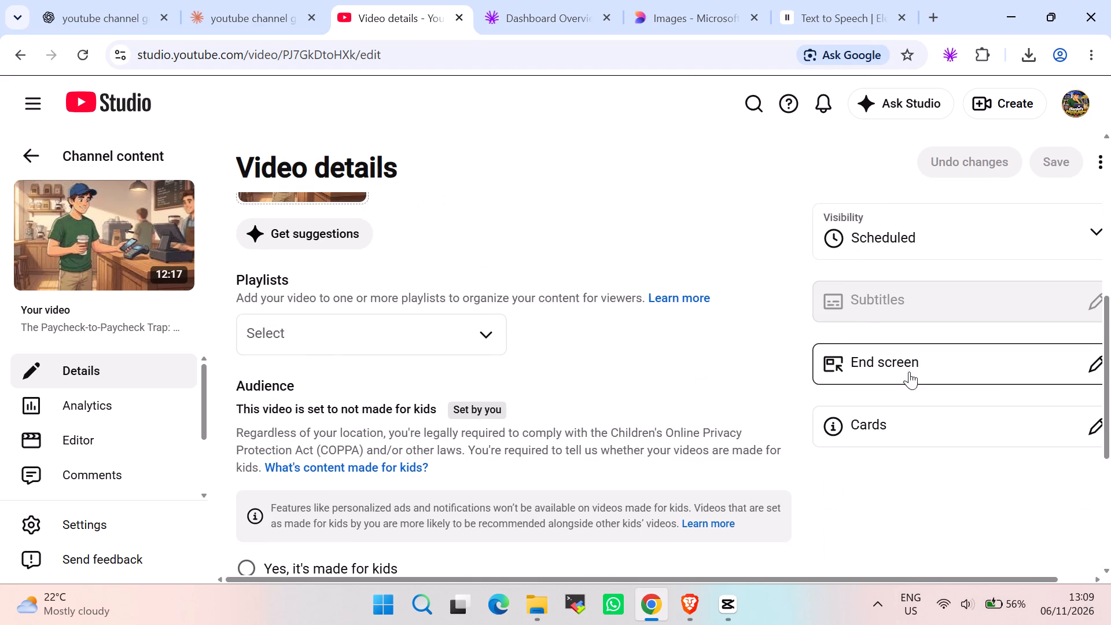
pyautogui.click(1091, 296)
pyautogui.doubleClick(1092, 297)
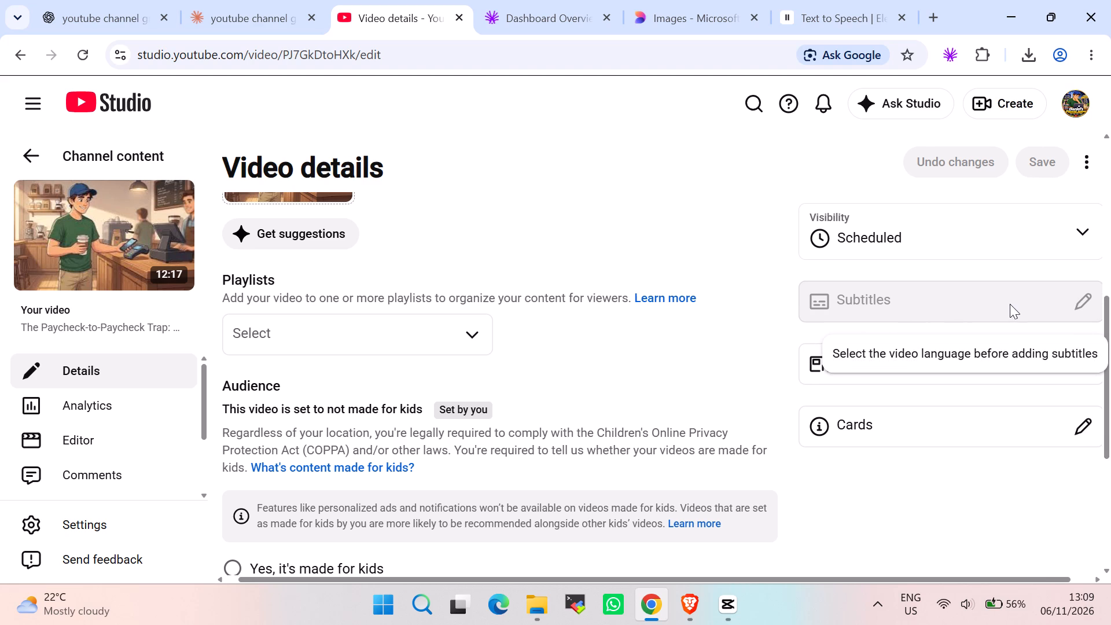
pyautogui.doubleClick(1010, 303)
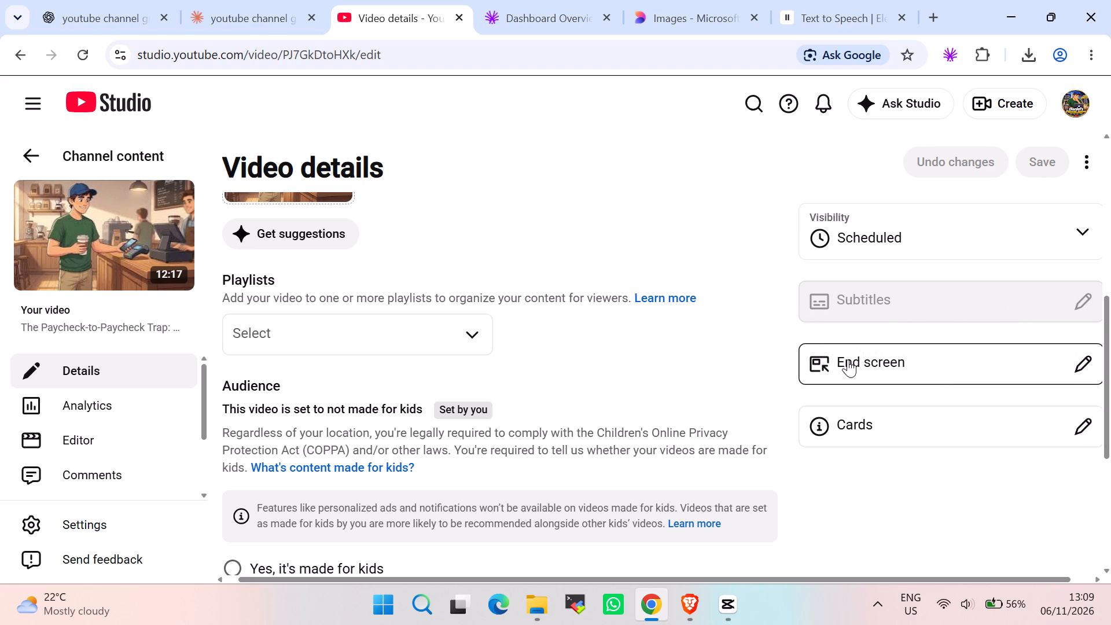
# Review the video's age restriction options, retry opening the subtitles and return to the title and description.
pyautogui.scroll(-5, 653, 395)
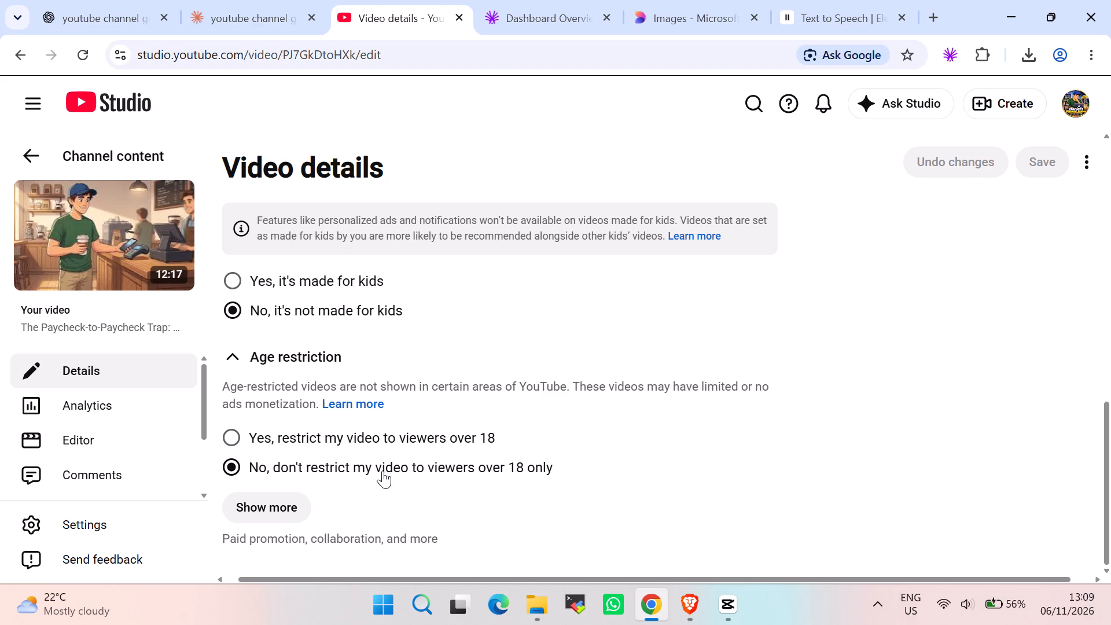
pyautogui.scroll(-3, 382, 470)
pyautogui.scroll(3, 384, 471)
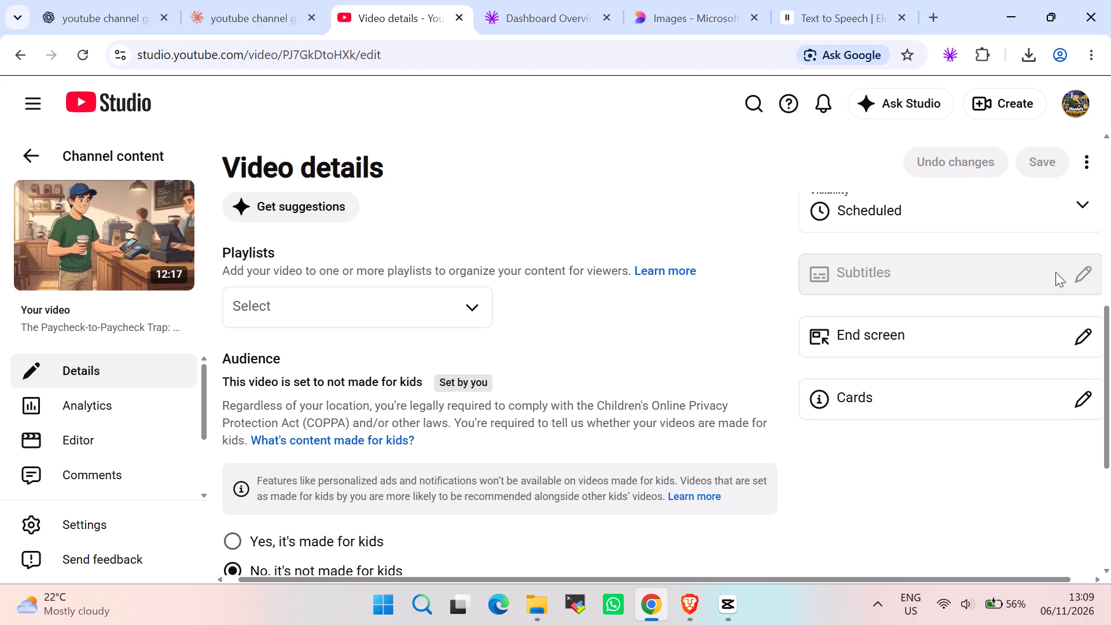
pyautogui.click(1067, 276)
pyautogui.tripleClick(1067, 275)
pyautogui.scroll(2, 577, 333)
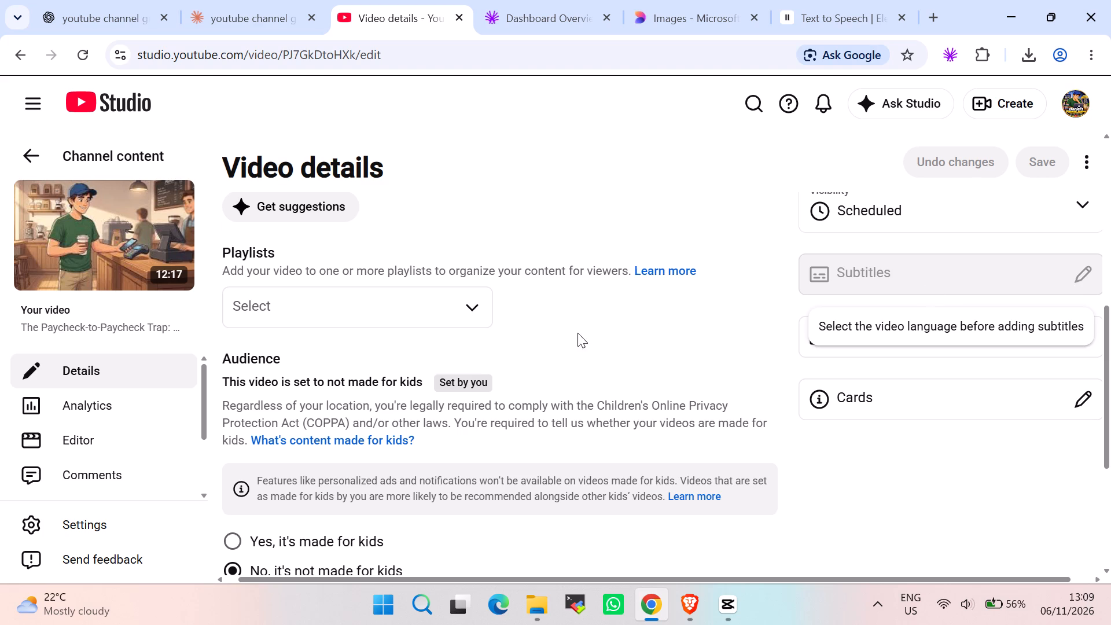
pyautogui.scroll(9, 577, 333)
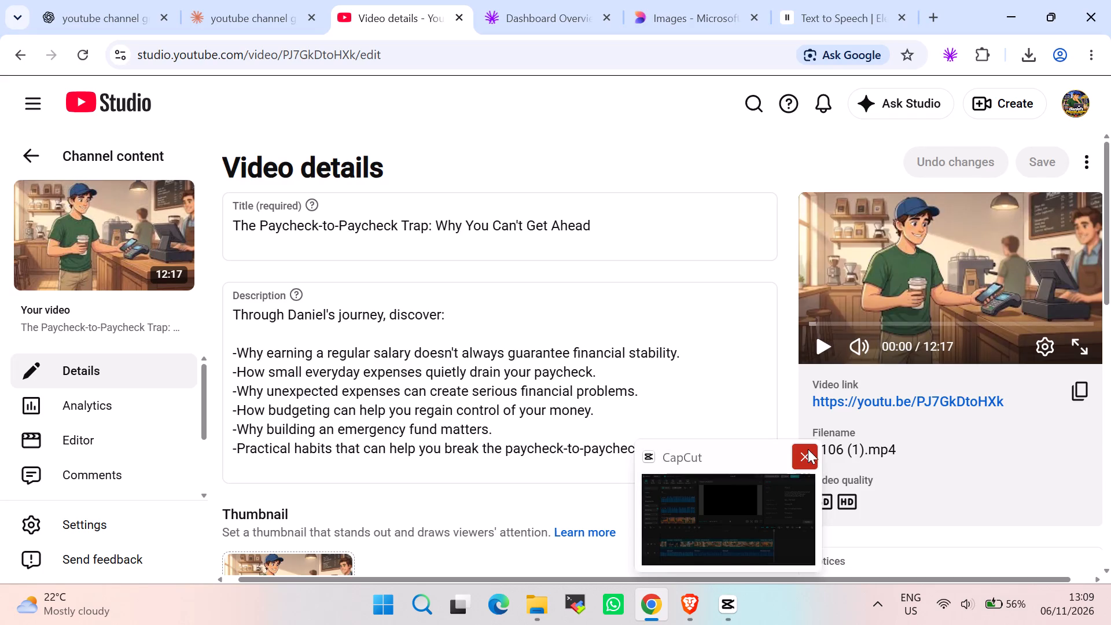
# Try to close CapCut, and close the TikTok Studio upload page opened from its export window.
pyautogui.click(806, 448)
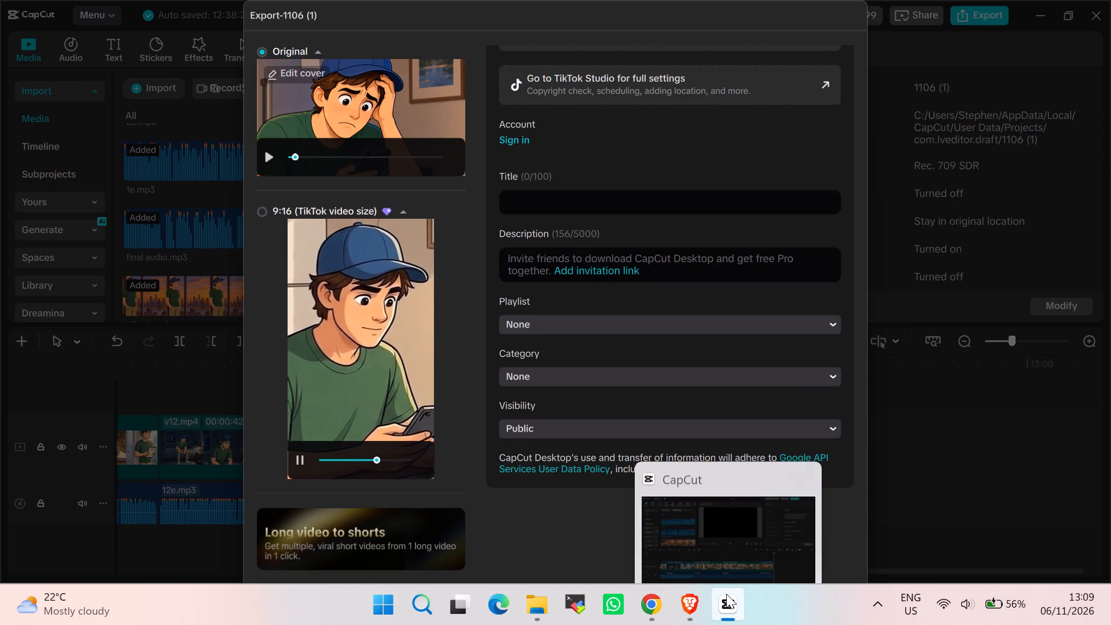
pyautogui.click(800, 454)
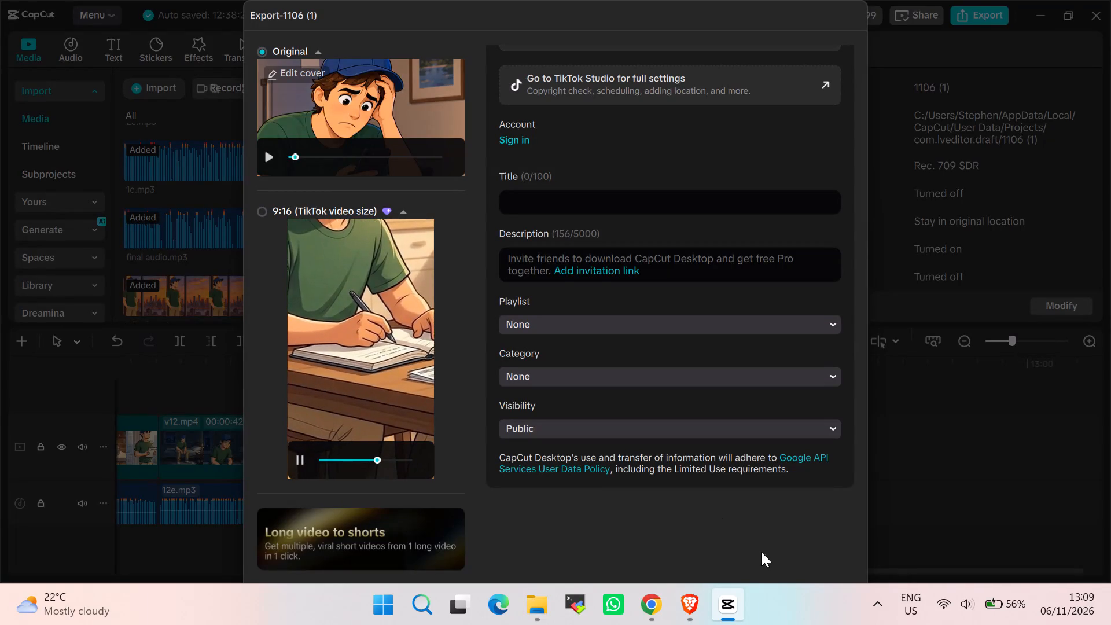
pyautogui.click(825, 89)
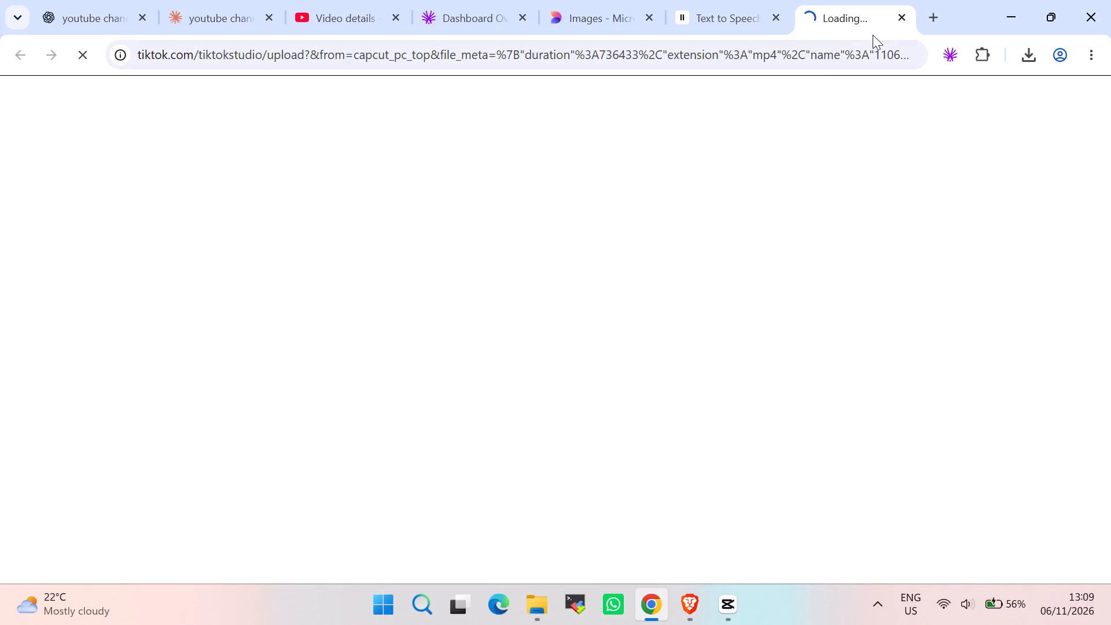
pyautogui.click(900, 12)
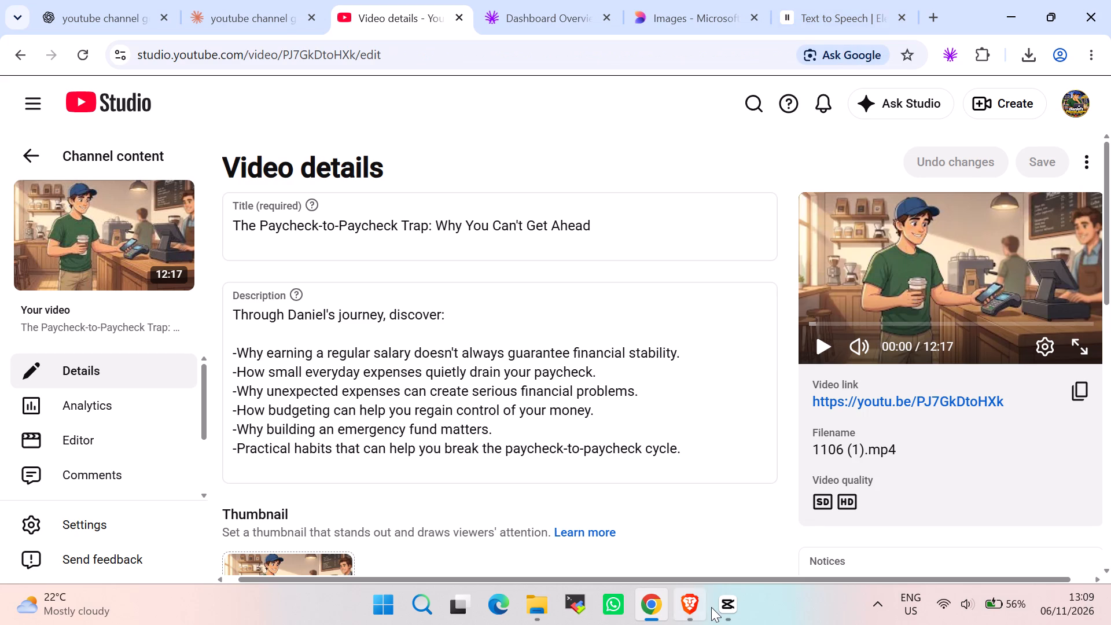
# Switch to CapCut and pause the 9:16 video preview in the export window.
pyautogui.click(792, 486)
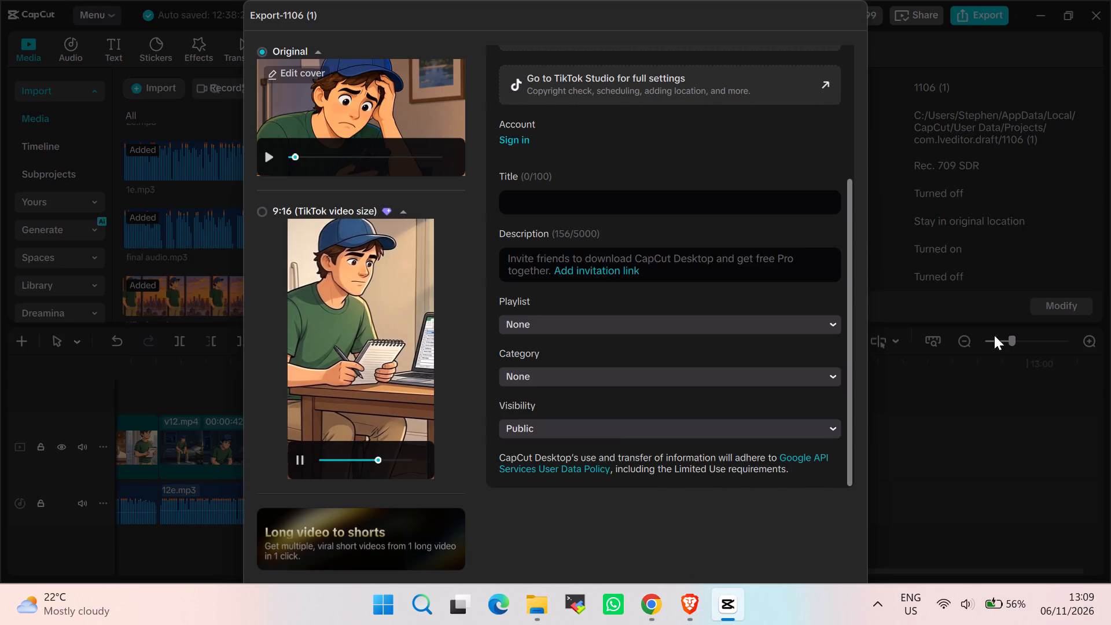
pyautogui.tripleClick(1000, 329)
pyautogui.moveTo(997, 332); pyautogui.dragTo(994, 347)
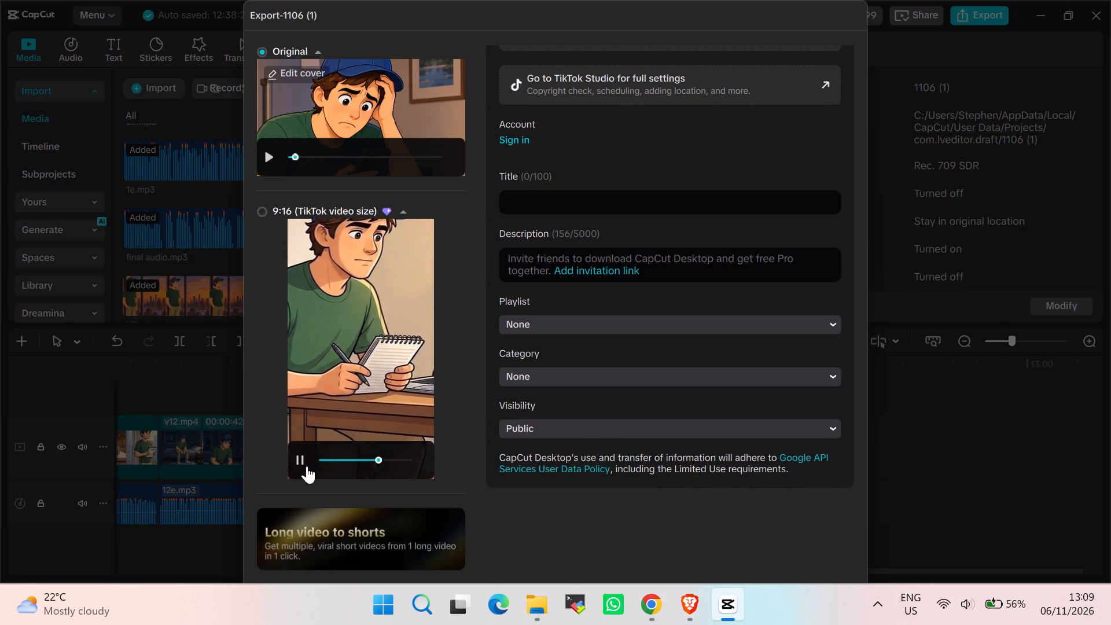
pyautogui.click(297, 452)
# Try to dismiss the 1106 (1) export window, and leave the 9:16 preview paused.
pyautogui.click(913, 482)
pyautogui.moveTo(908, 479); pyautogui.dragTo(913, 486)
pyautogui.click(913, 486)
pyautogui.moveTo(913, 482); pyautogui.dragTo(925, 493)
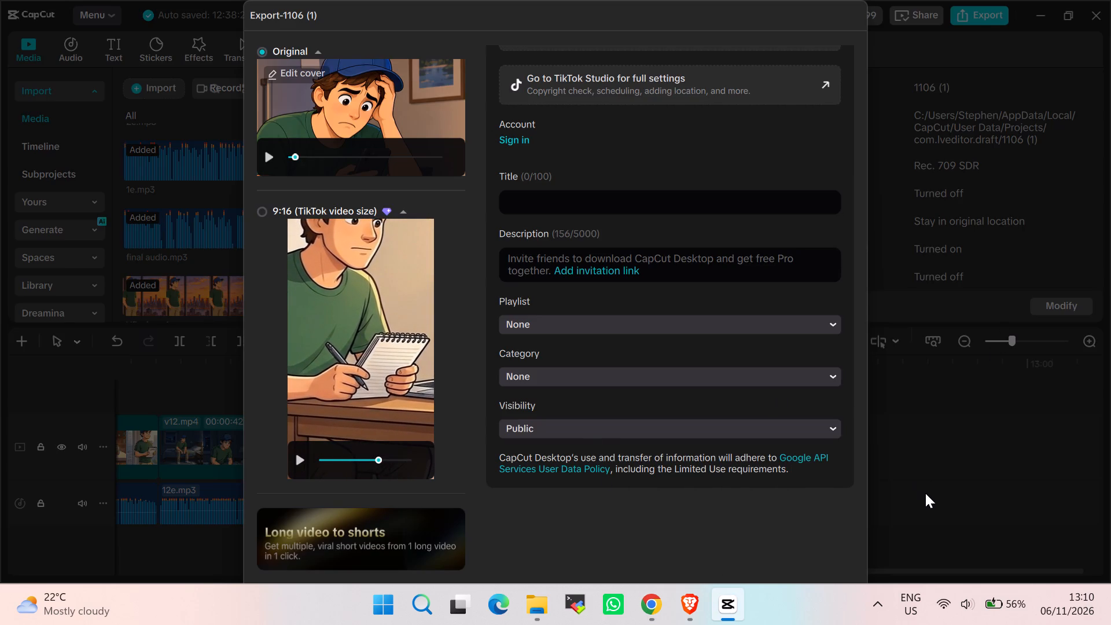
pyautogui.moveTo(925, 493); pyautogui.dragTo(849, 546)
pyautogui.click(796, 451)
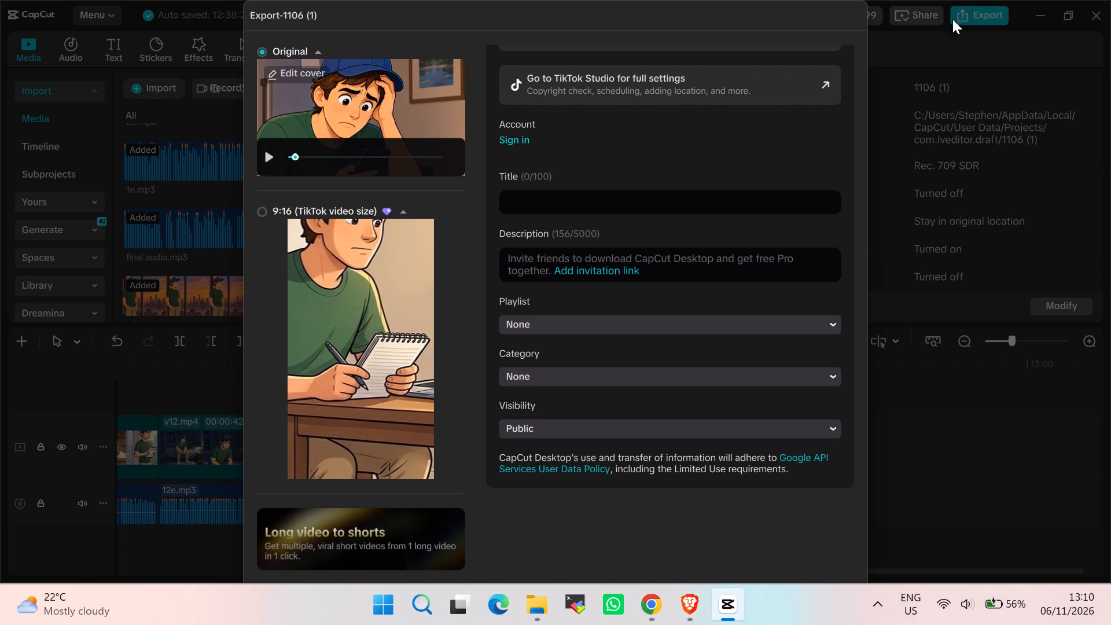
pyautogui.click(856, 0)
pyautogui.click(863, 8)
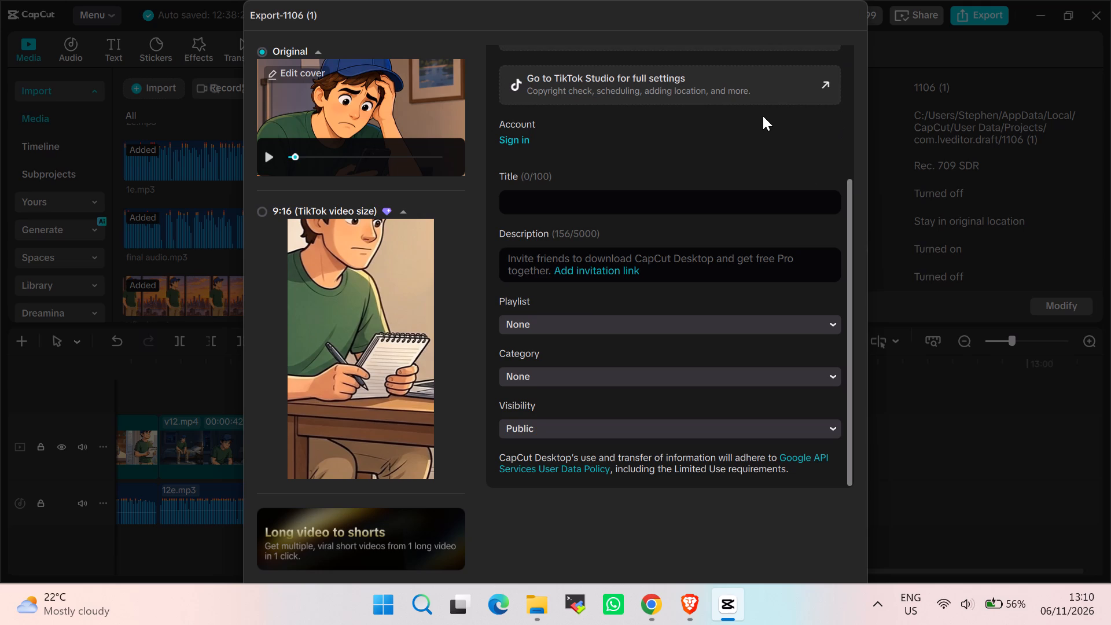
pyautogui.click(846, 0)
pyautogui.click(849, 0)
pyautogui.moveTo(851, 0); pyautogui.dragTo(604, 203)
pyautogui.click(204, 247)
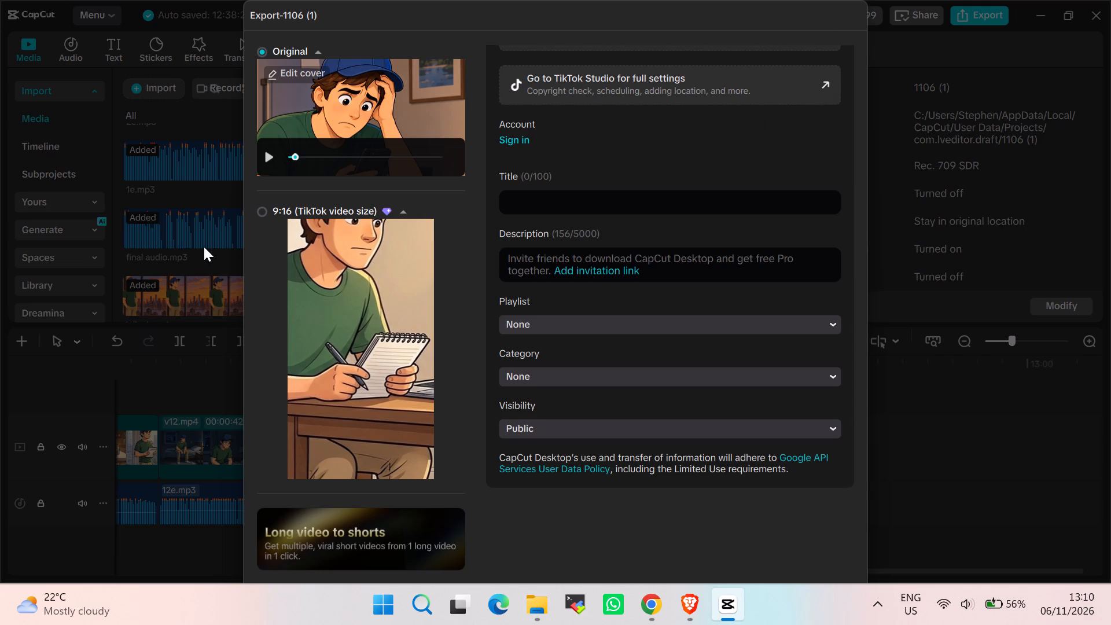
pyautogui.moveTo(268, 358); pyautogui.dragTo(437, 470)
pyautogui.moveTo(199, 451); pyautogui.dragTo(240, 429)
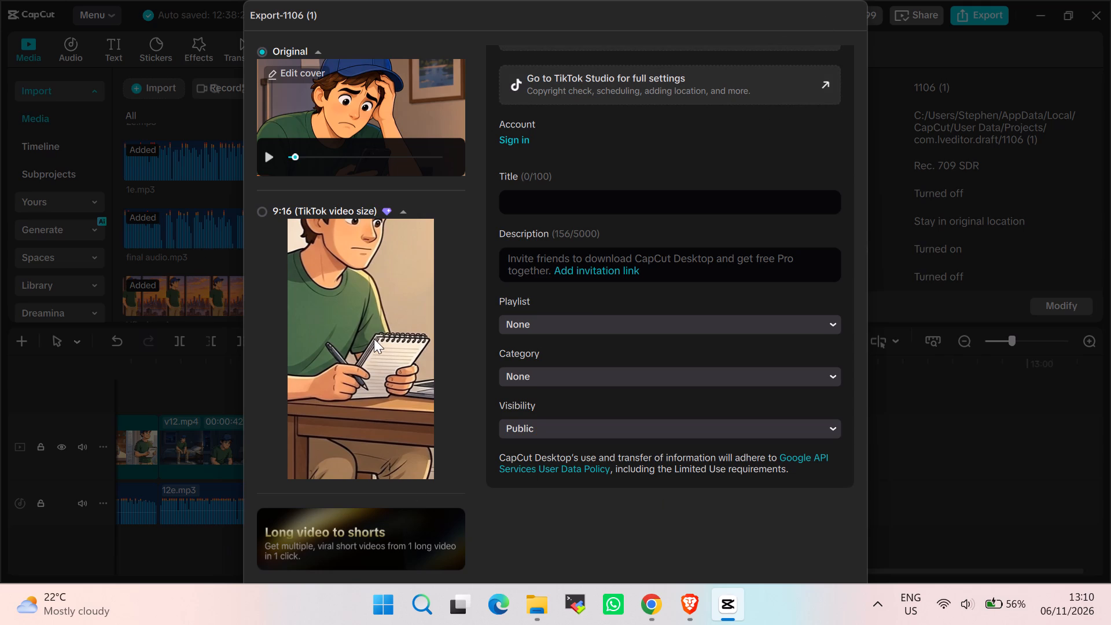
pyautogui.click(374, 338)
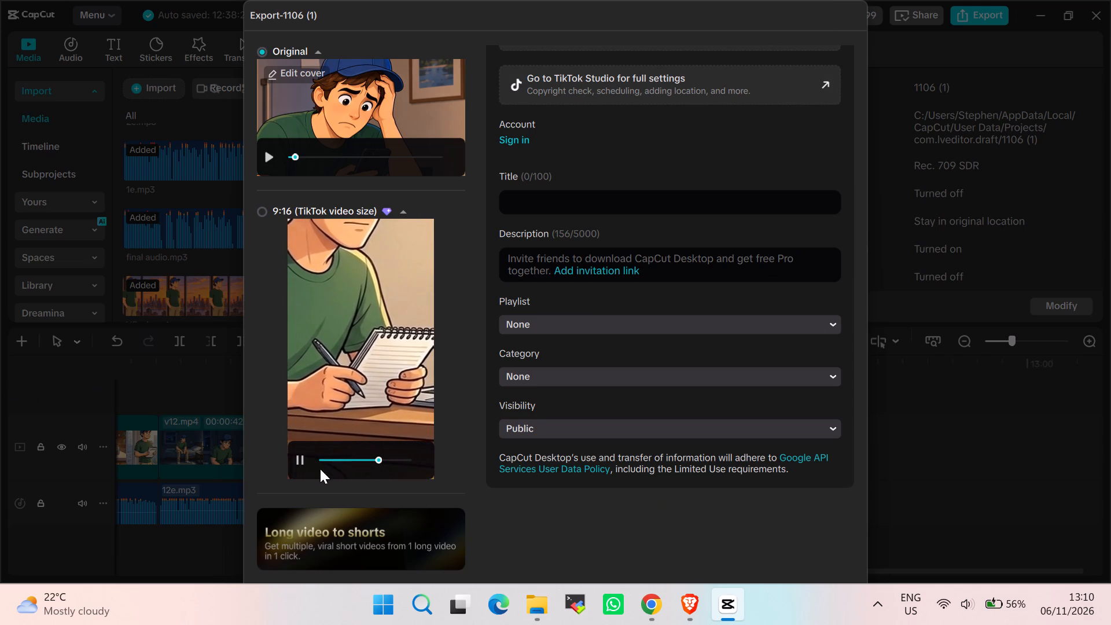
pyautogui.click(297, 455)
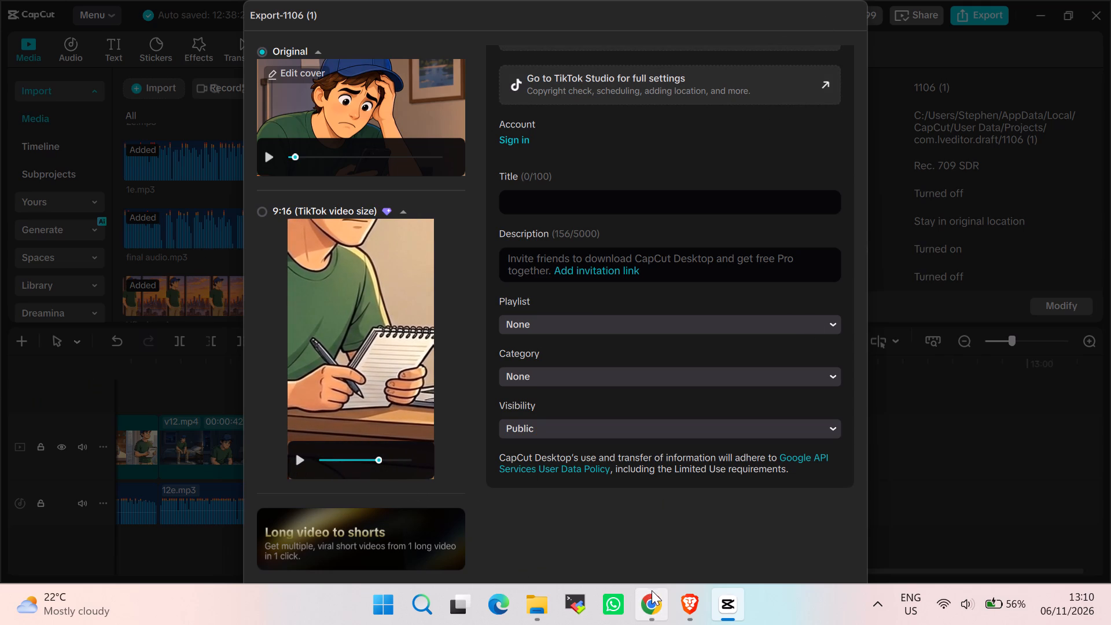
# Switch back to YouTube Studio in Chrome, check the video's quality status and try again to open its subtitles.
pyautogui.click(649, 599)
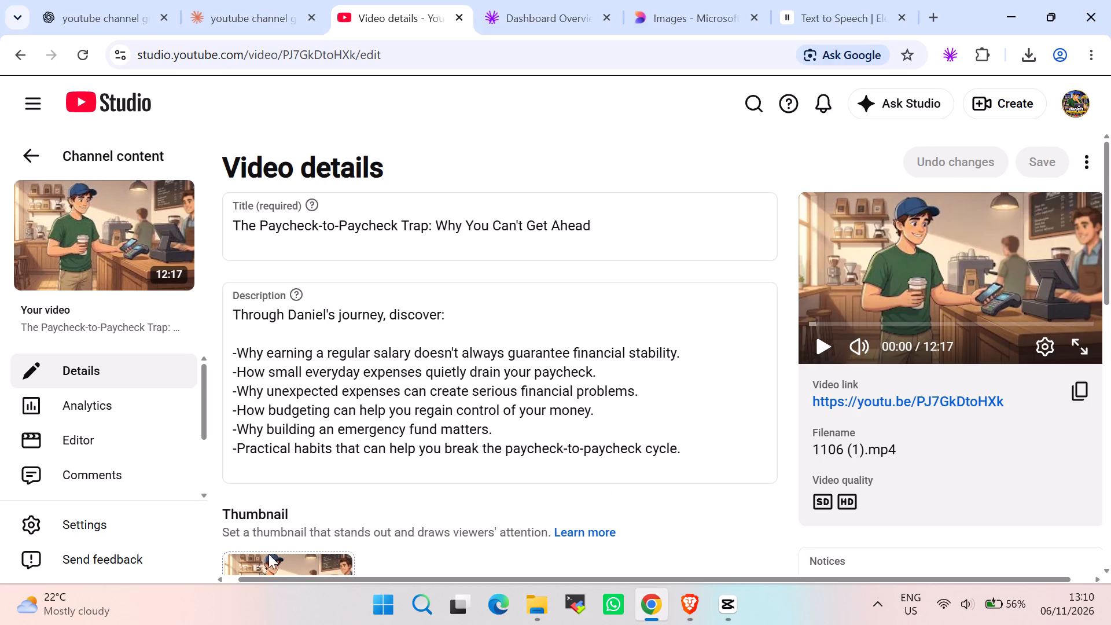
pyautogui.scroll(-1, 843, 509)
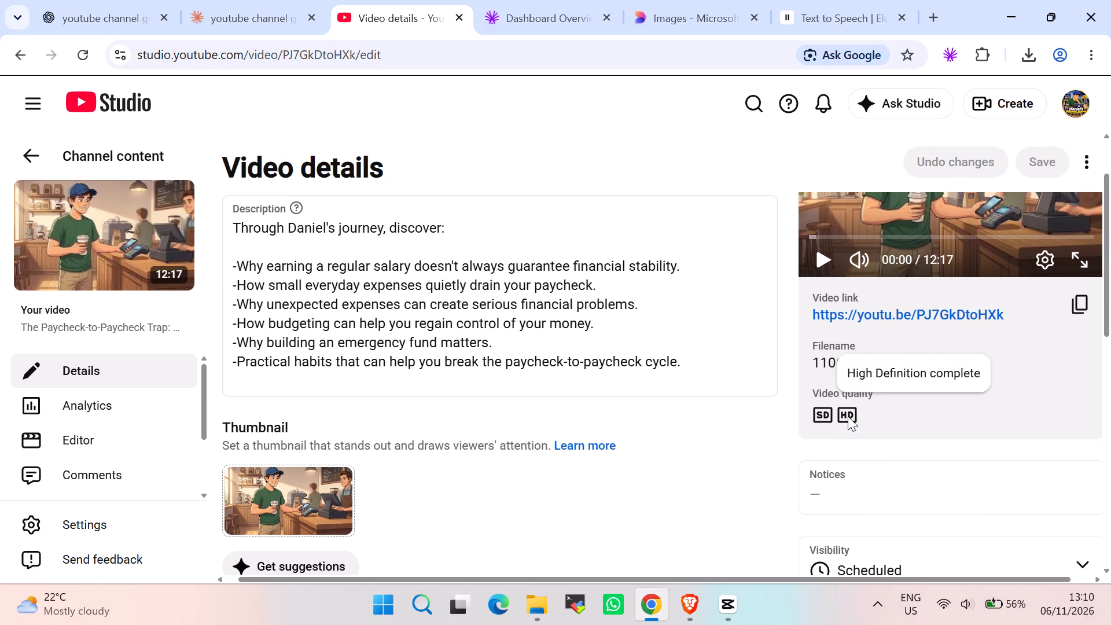
pyautogui.click(847, 415)
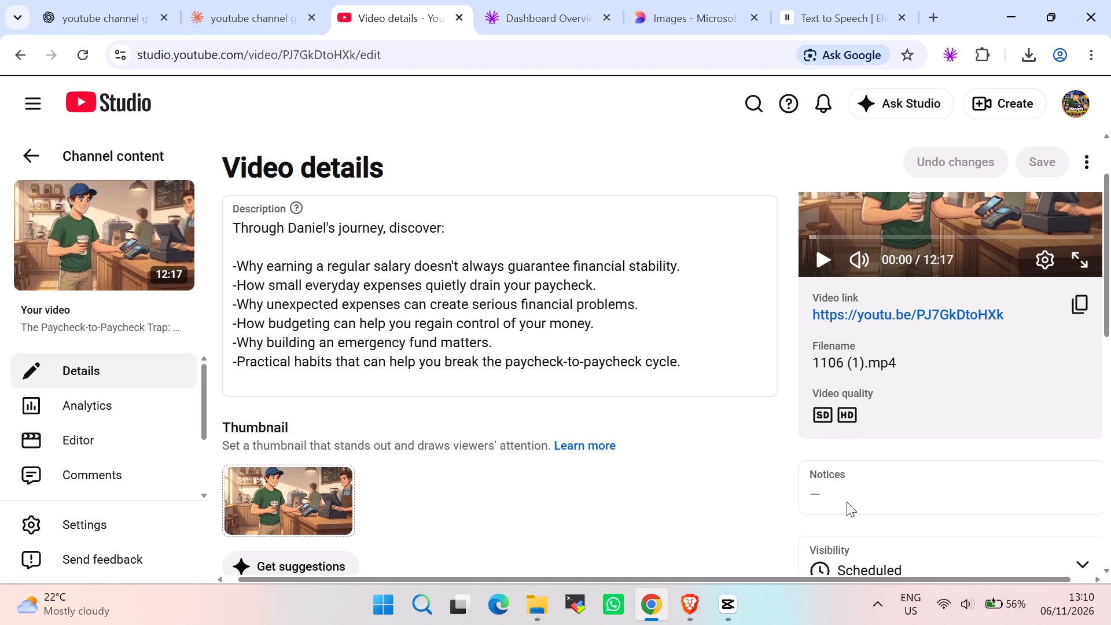
pyautogui.scroll(-3, 863, 491)
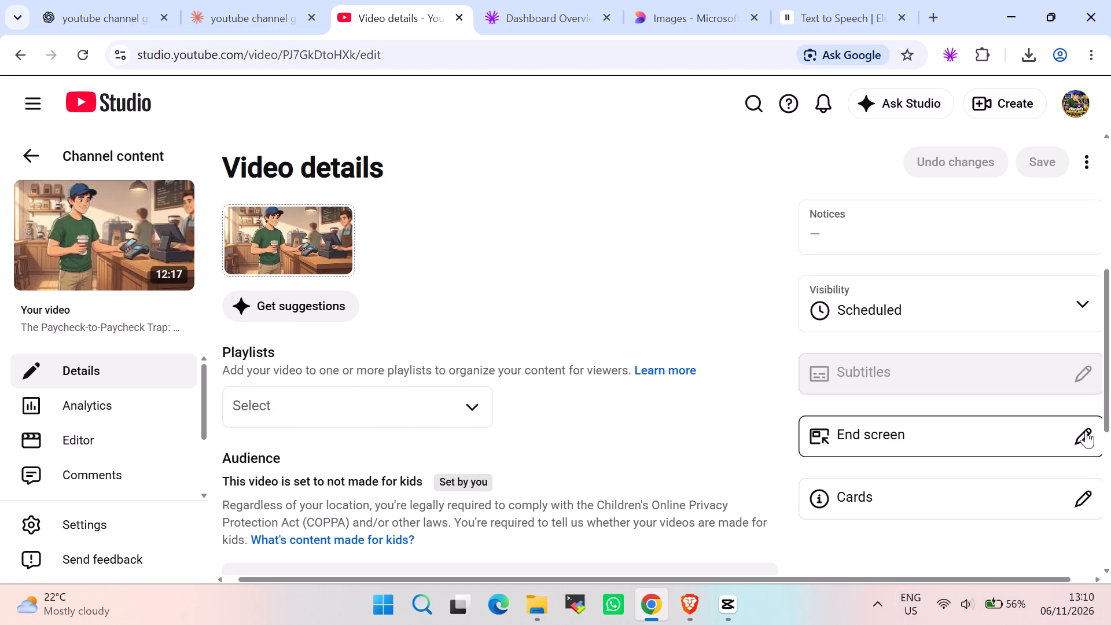
pyautogui.click(1087, 385)
pyautogui.doubleClick(1083, 375)
pyautogui.moveTo(1083, 375); pyautogui.dragTo(1087, 381)
pyautogui.moveTo(1087, 381); pyautogui.dragTo(969, 397)
# Review the video's audience and age restriction settings, and return to the title and description.
pyautogui.scroll(-4, 497, 449)
pyautogui.scroll(3, 498, 452)
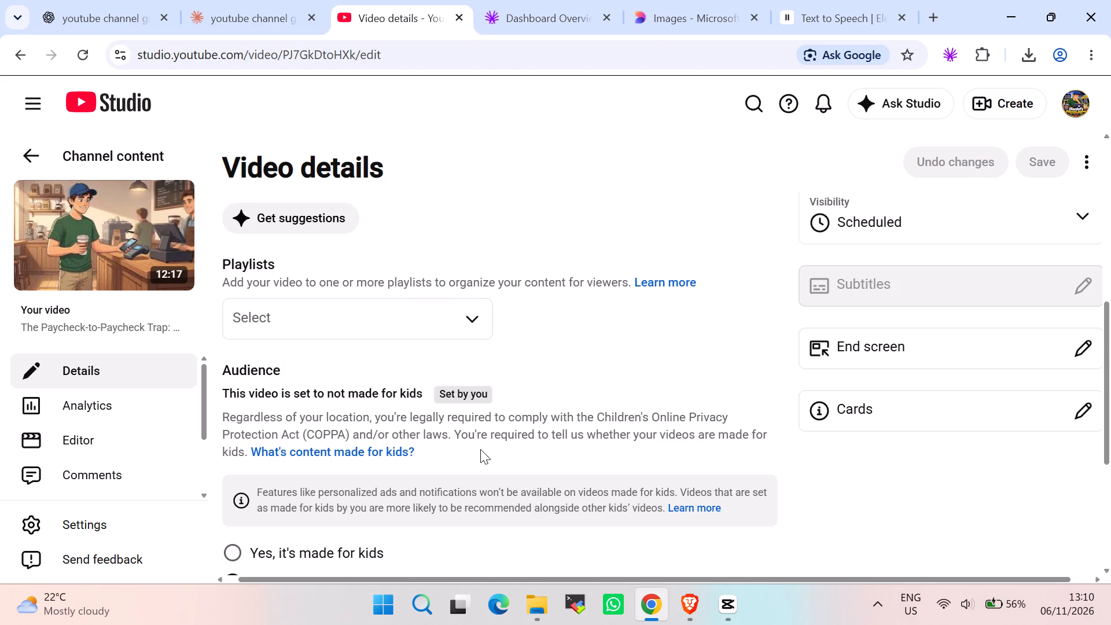
pyautogui.scroll(-1, 414, 425)
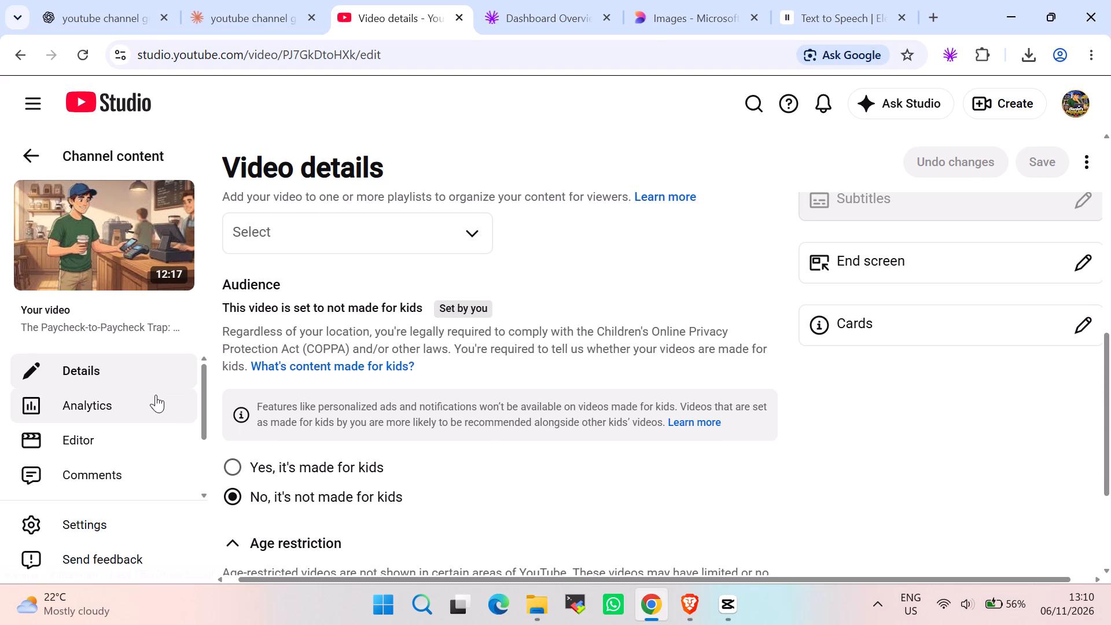
pyautogui.scroll(-3, 161, 402)
pyautogui.scroll(-3, 575, 445)
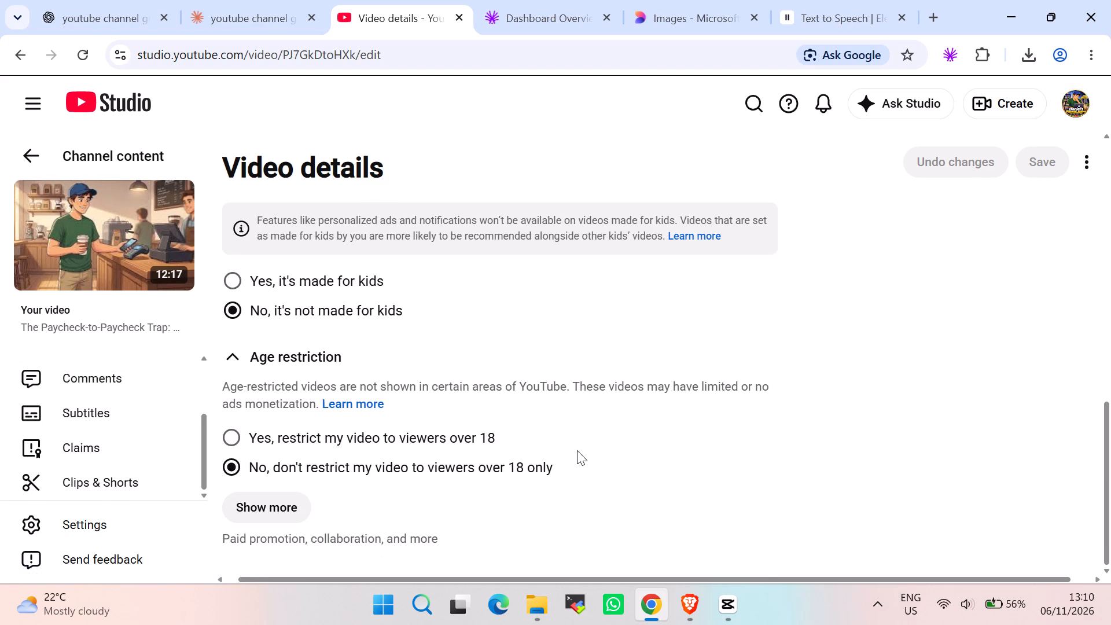
pyautogui.scroll(-1, 577, 450)
pyautogui.scroll(11, 577, 450)
pyautogui.scroll(2, 709, 394)
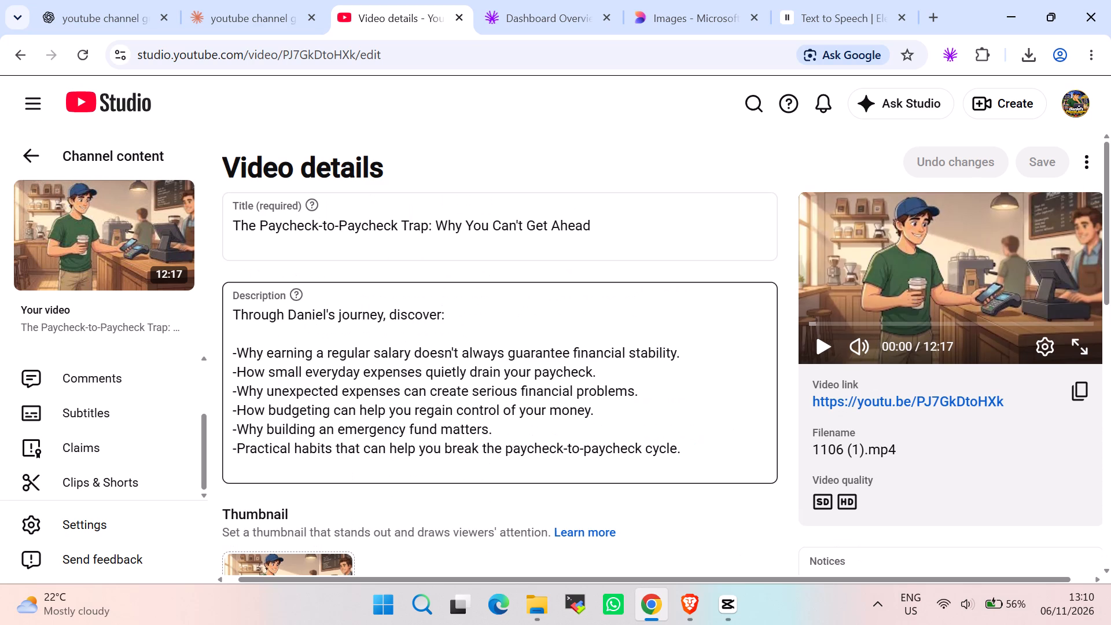
# Play the opening of the uploaded video in the preview player and pause it.
pyautogui.click(824, 344)
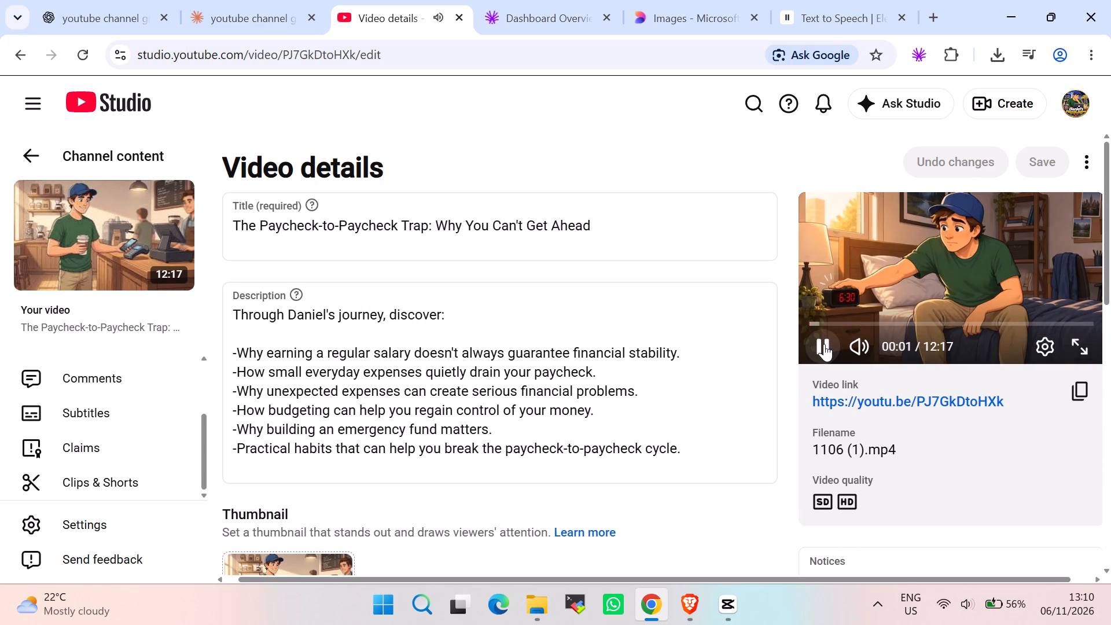
pyautogui.click(824, 344)
# Leave the video details and return to the channel content list.
pyautogui.click(36, 153)
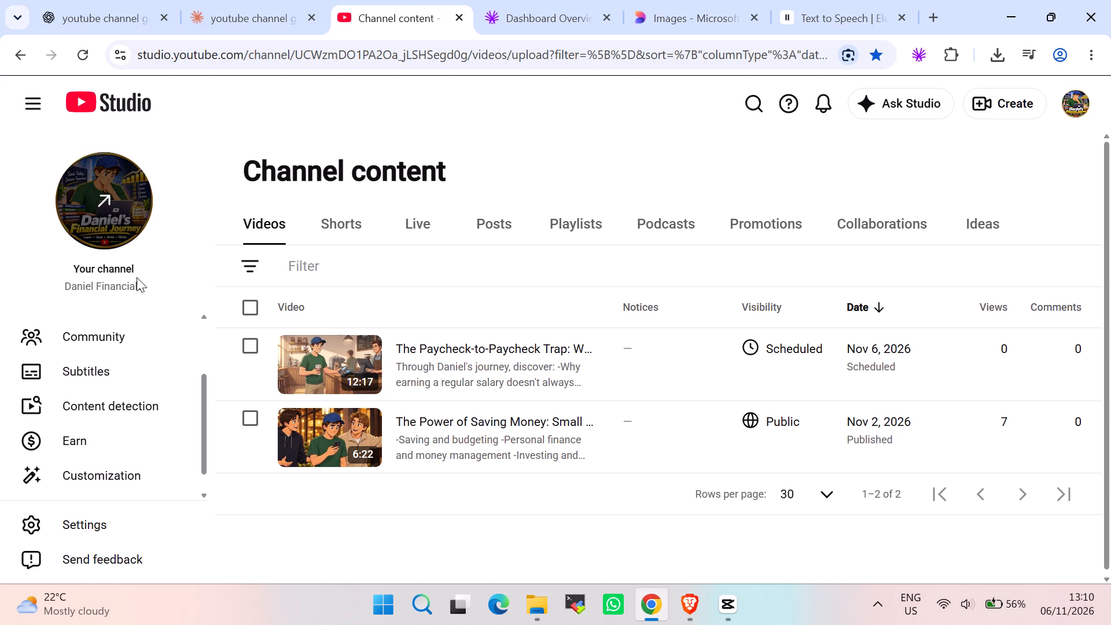
pyautogui.moveTo(138, 282); pyautogui.dragTo(138, 281)
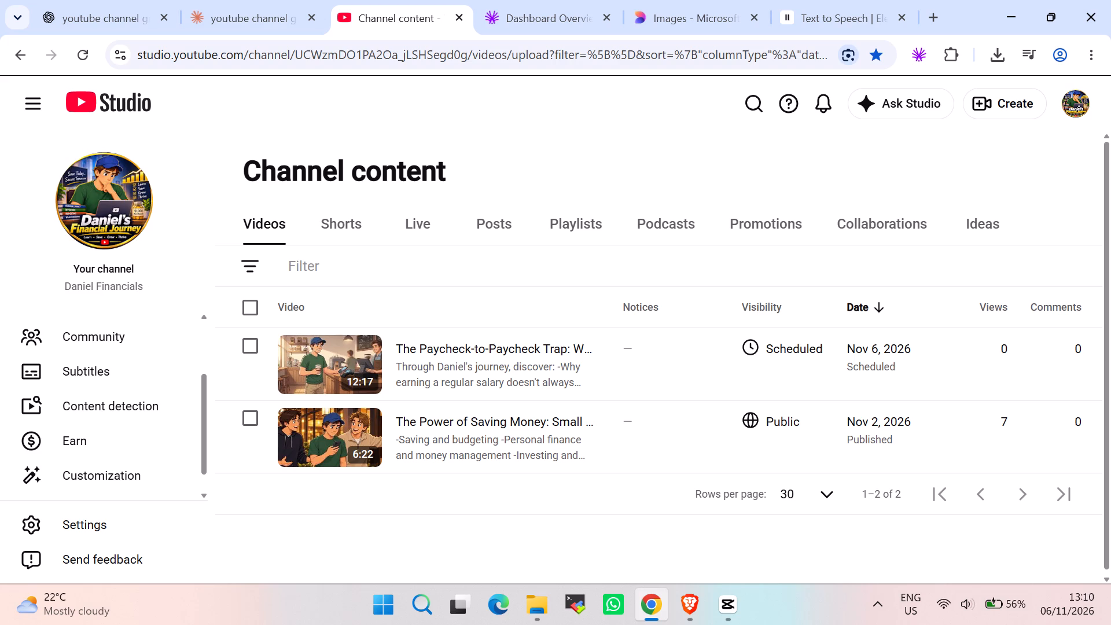
pyautogui.moveTo(138, 281); pyautogui.dragTo(63, 297)
pyautogui.click(145, 280)
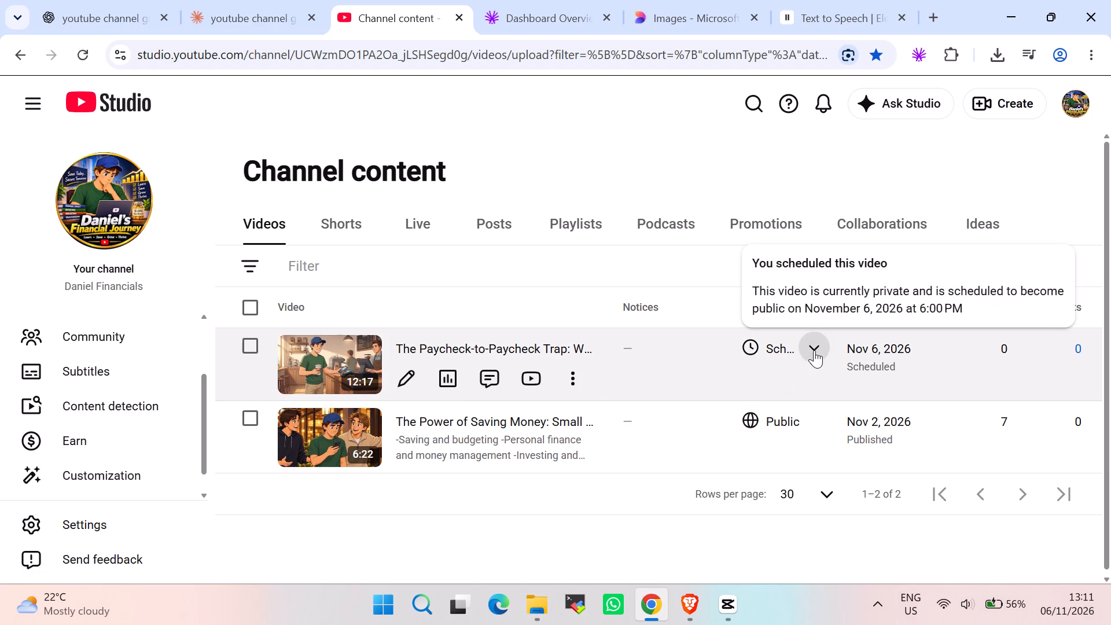
# Check the scheduling options of the Paycheck-to-Paycheck Trap video and close them.
pyautogui.click(814, 350)
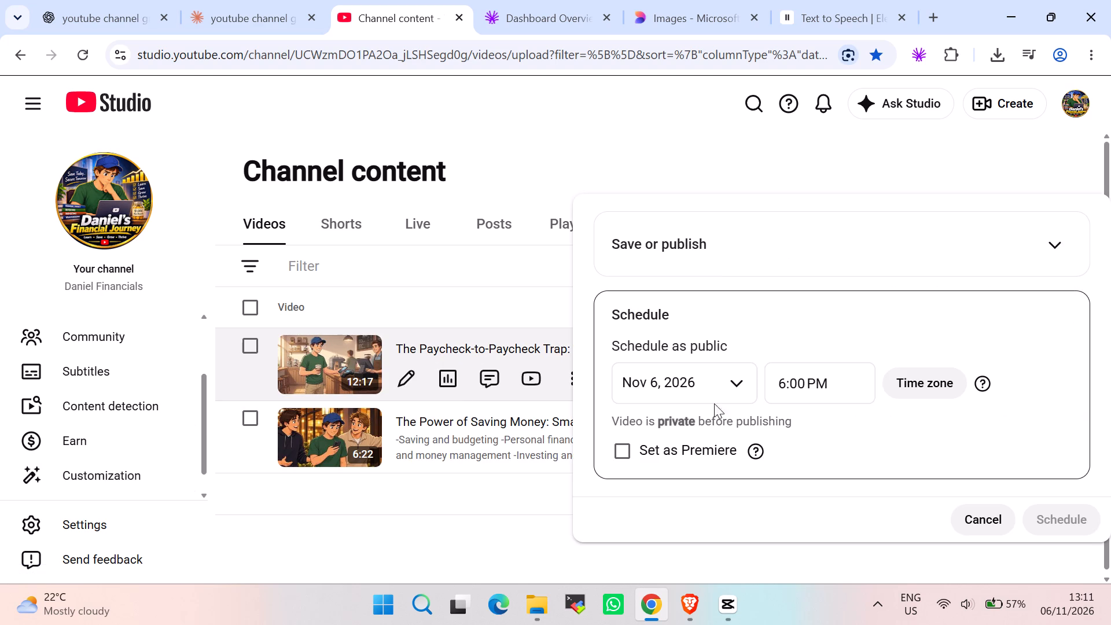
pyautogui.scroll(1, 702, 385)
pyautogui.click(518, 533)
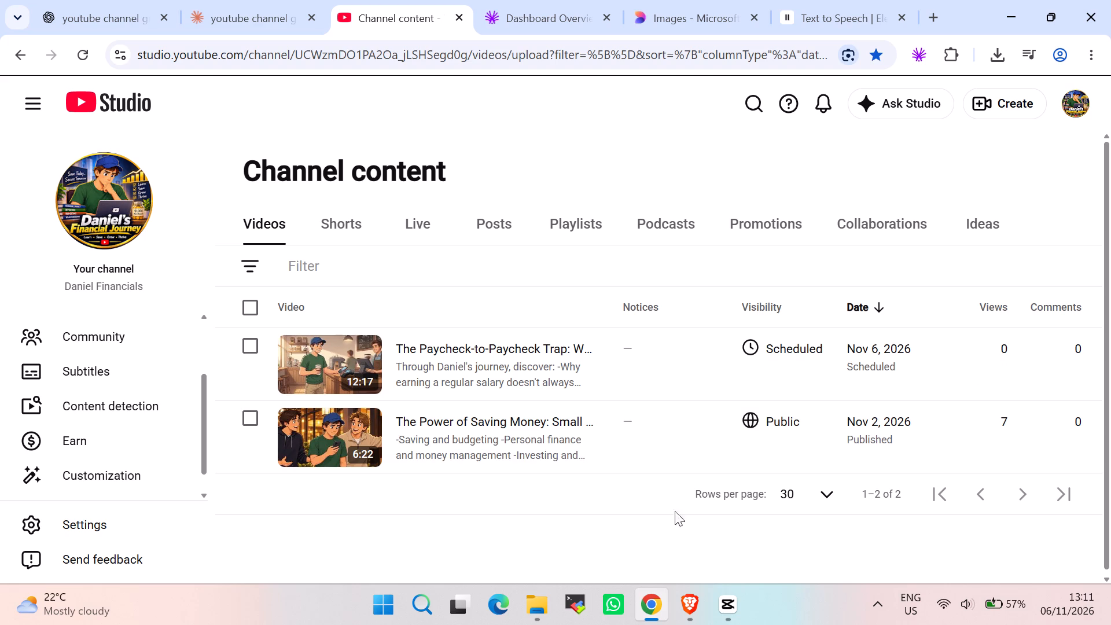
pyautogui.scroll(4, 642, 528)
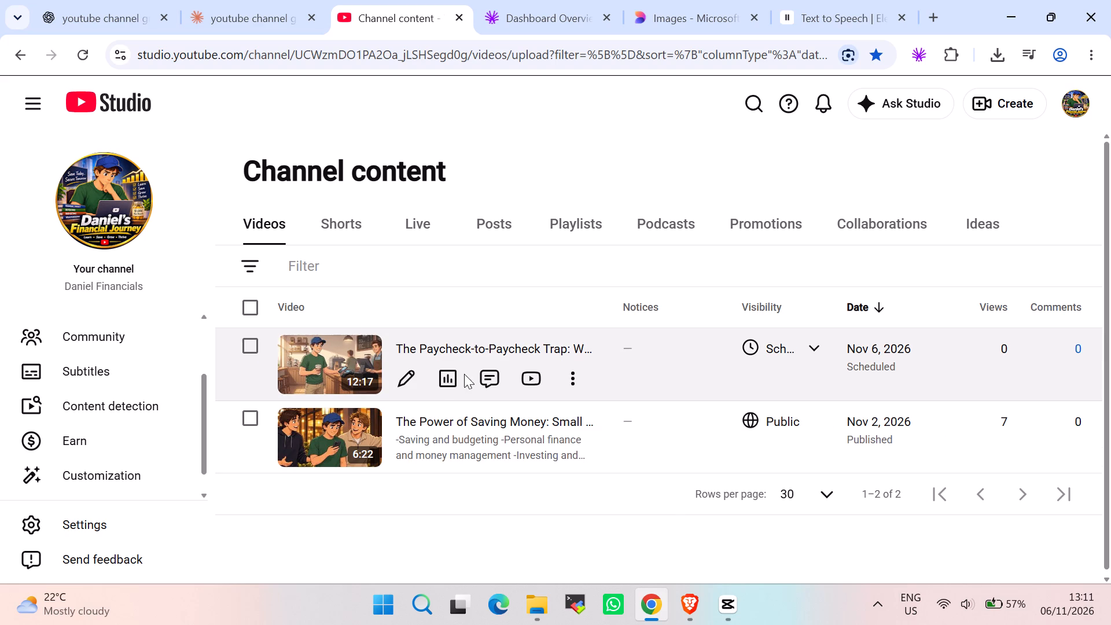
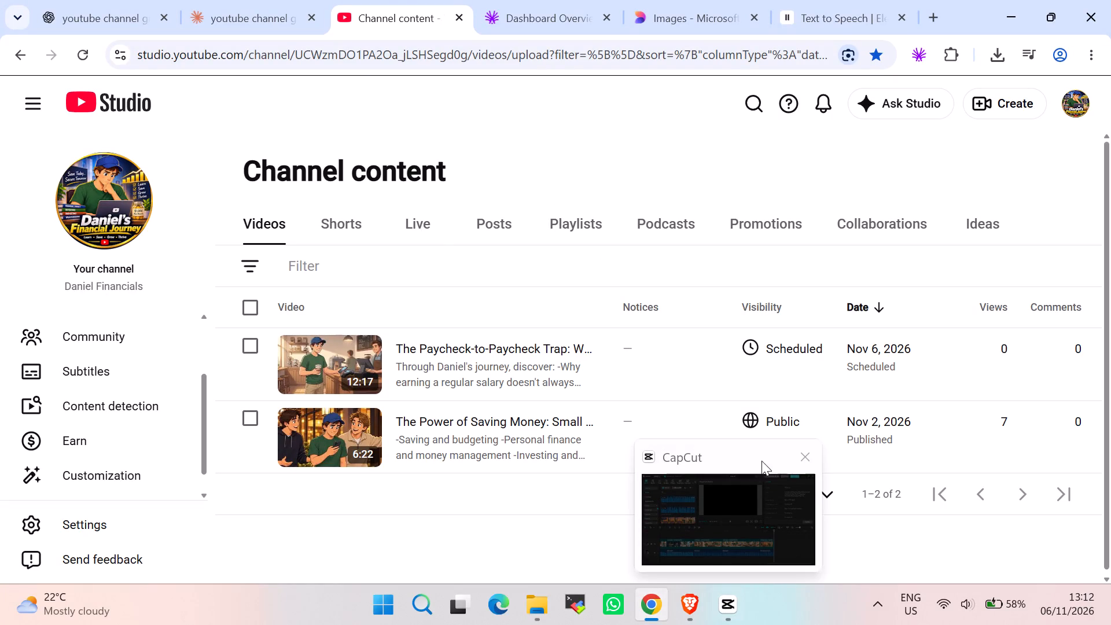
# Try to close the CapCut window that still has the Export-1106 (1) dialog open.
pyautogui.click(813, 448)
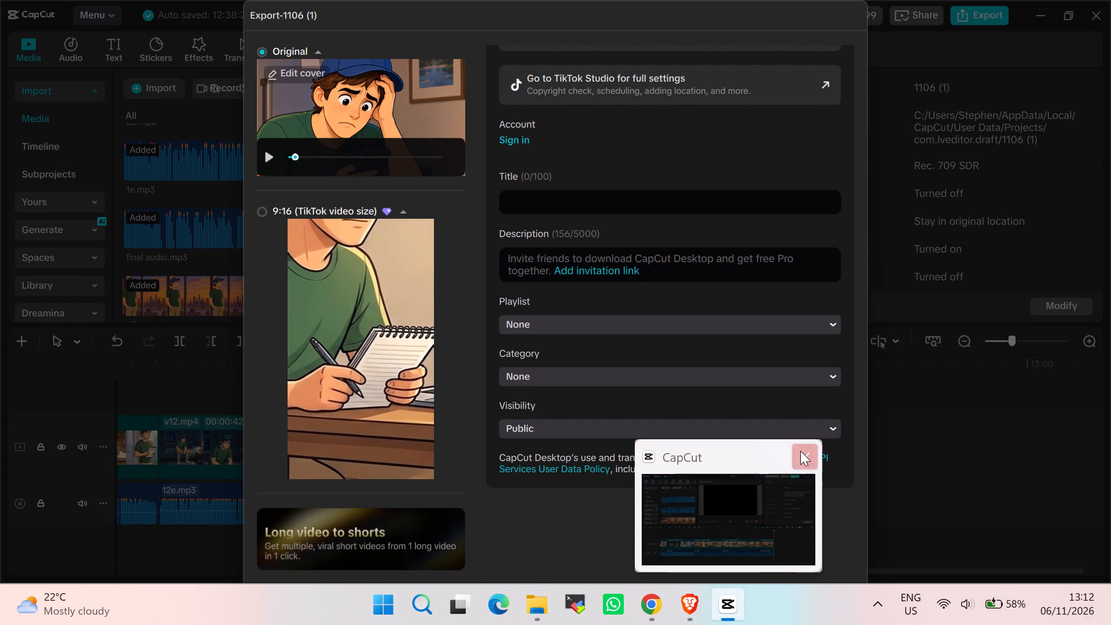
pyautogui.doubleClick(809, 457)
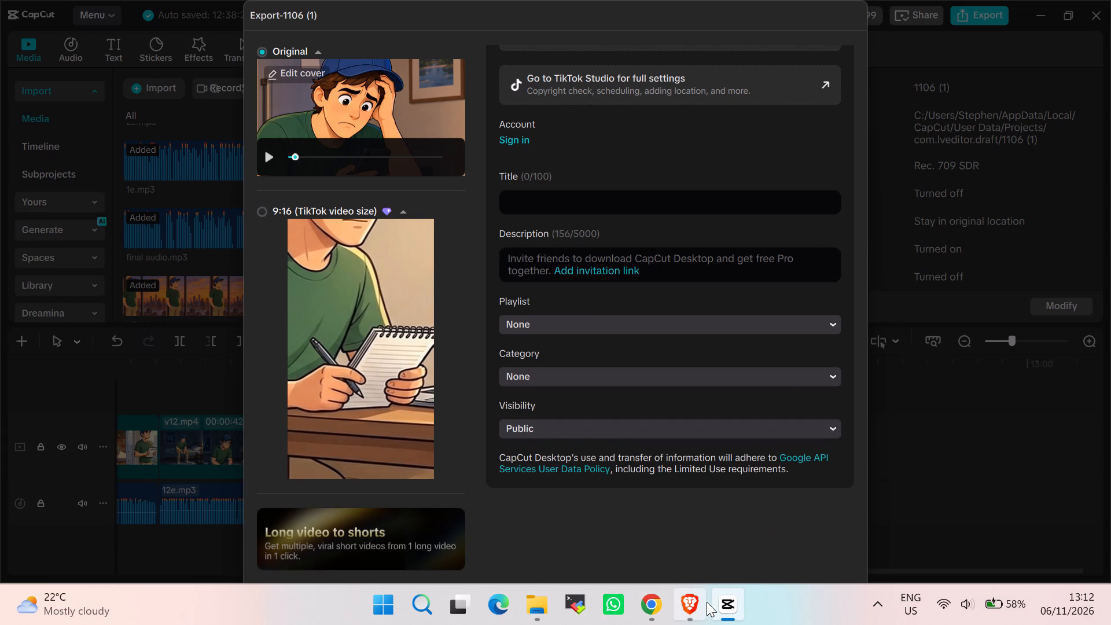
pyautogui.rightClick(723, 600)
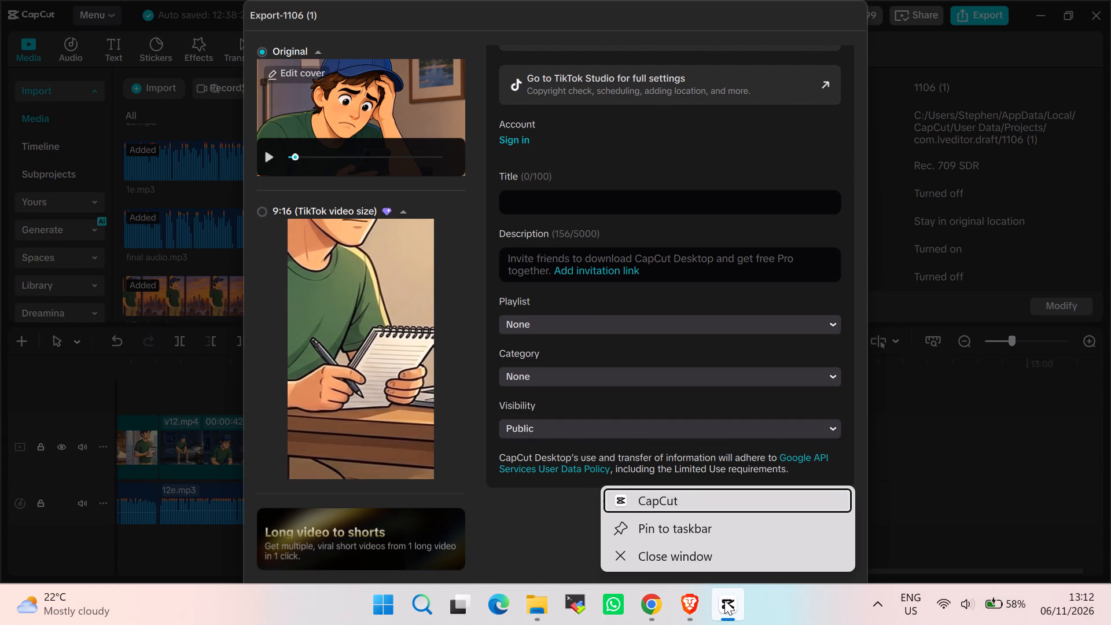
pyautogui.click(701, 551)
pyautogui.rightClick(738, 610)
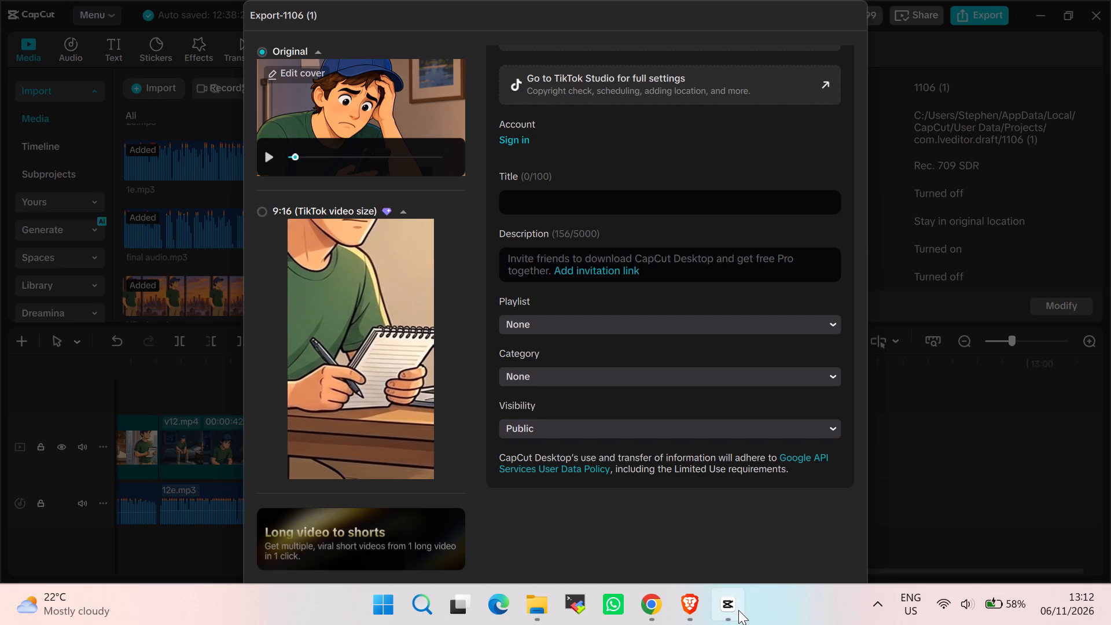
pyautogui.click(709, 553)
# Shut down the computer.
pyautogui.click(383, 609)
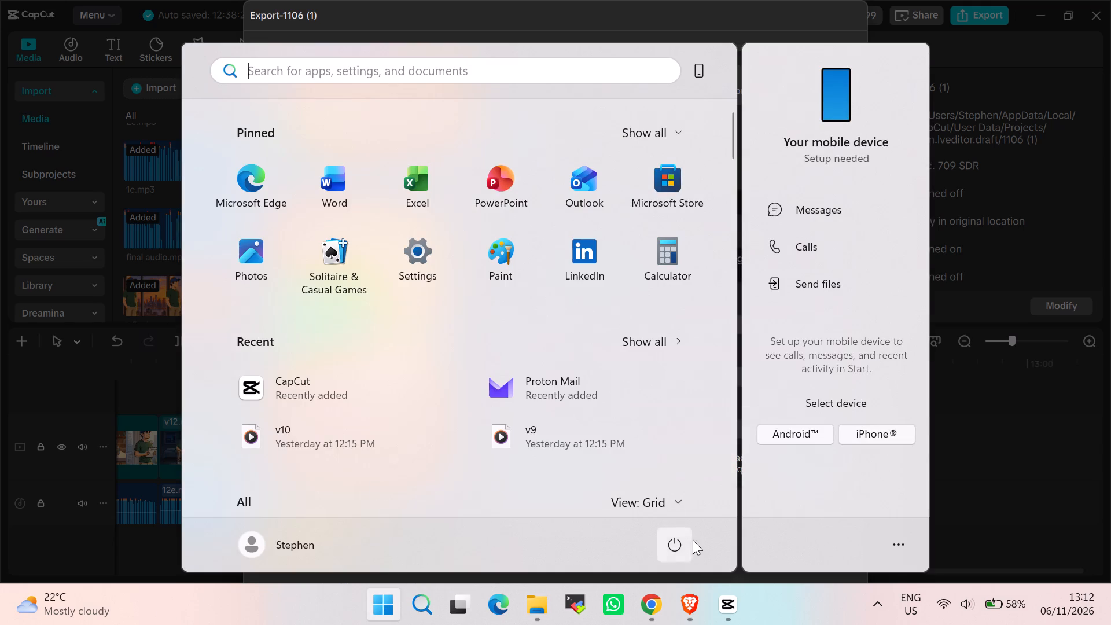
pyautogui.click(672, 549)
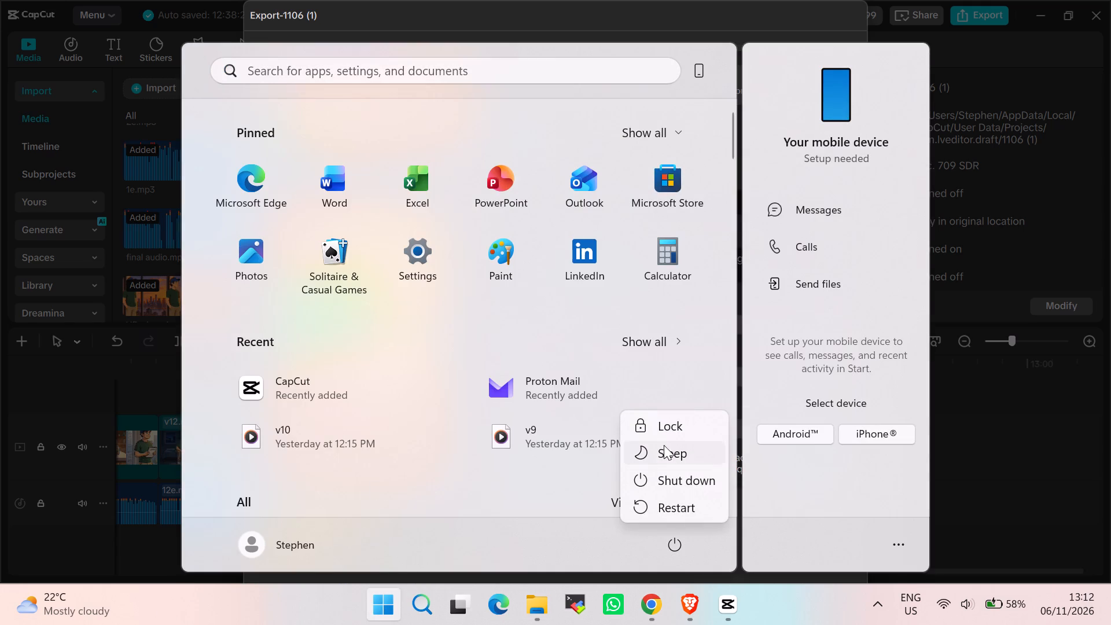
pyautogui.click(687, 472)
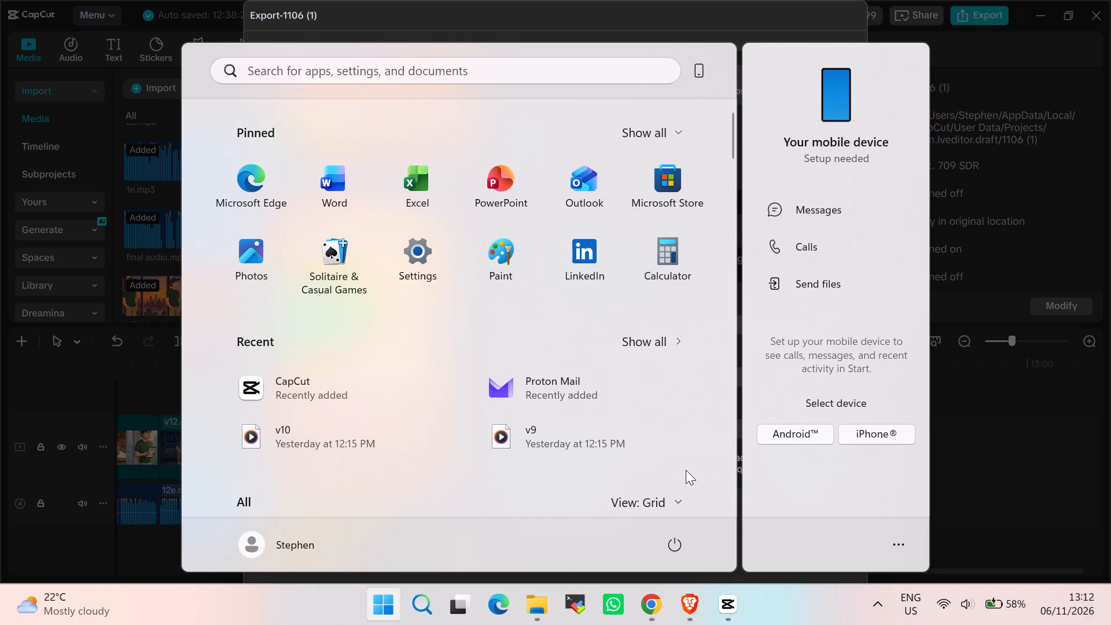